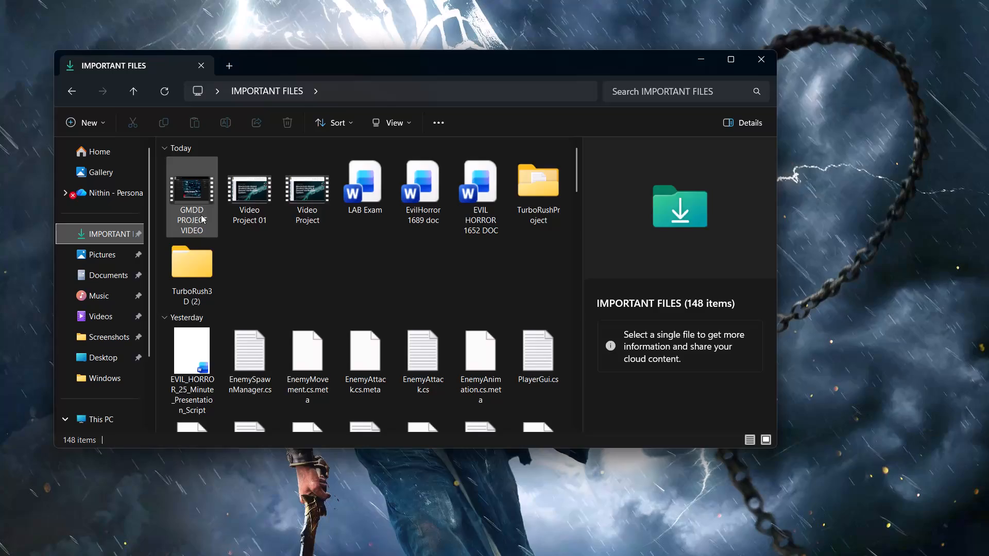
Open the GMDD PROJECT VIDEO file from the IMPORTANT FILES folder for playback.
{"action": "double_click", "coordinate": [201, 215]}
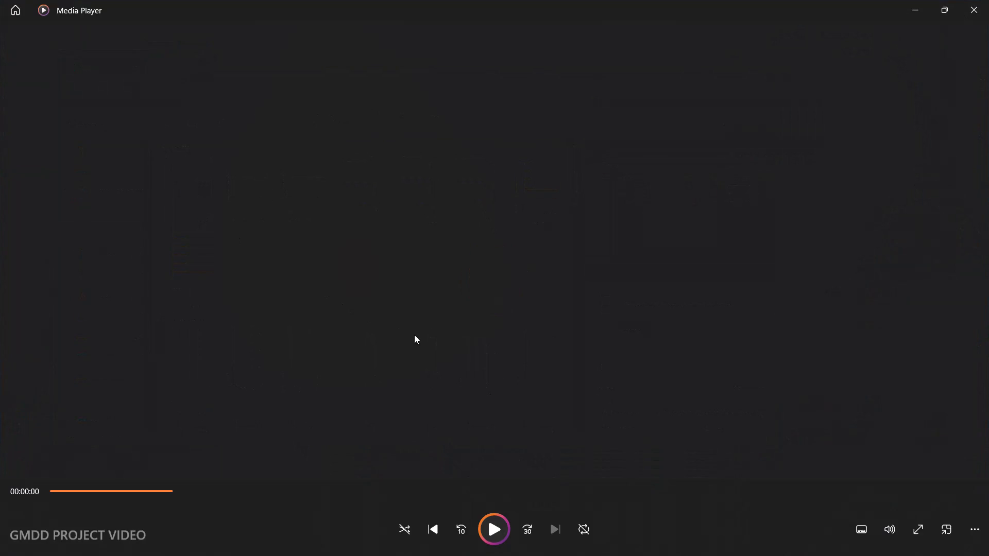
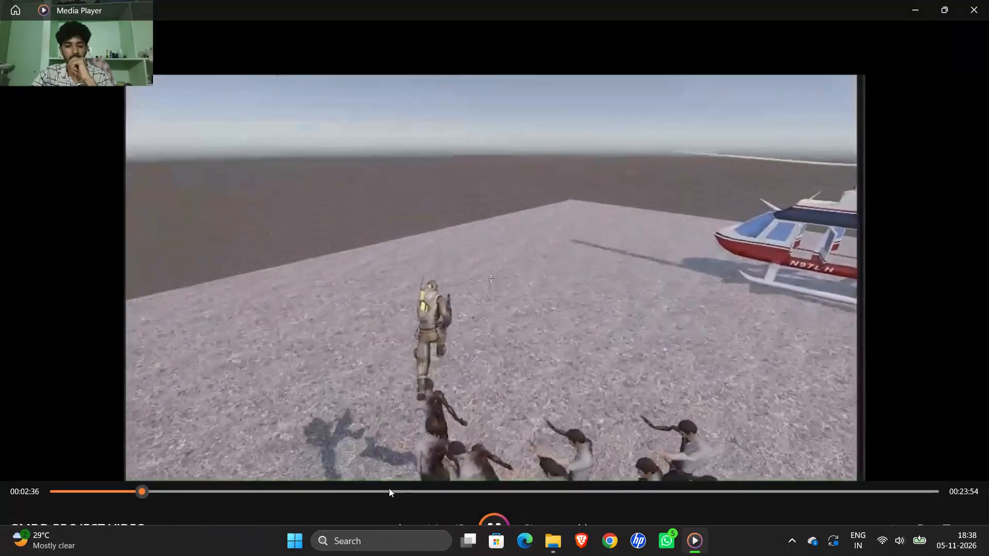
Review the first part of GMDD PROJECT VIDEO, skipping from about 10:04 back through the code walkthrough to the helicopter gameplay.
{"action": "left_click", "coordinate": [386, 491]}
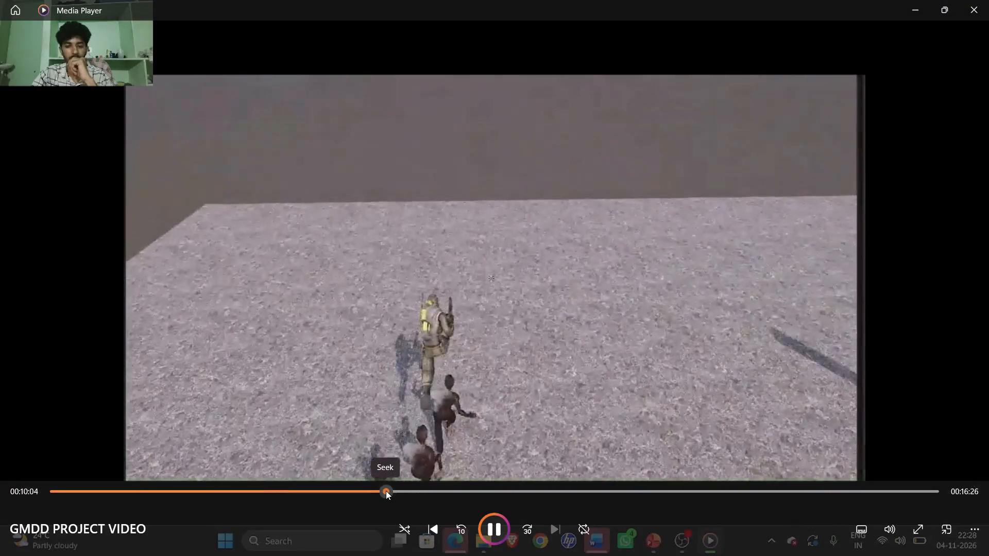
{"action": "left_click", "coordinate": [323, 487]}
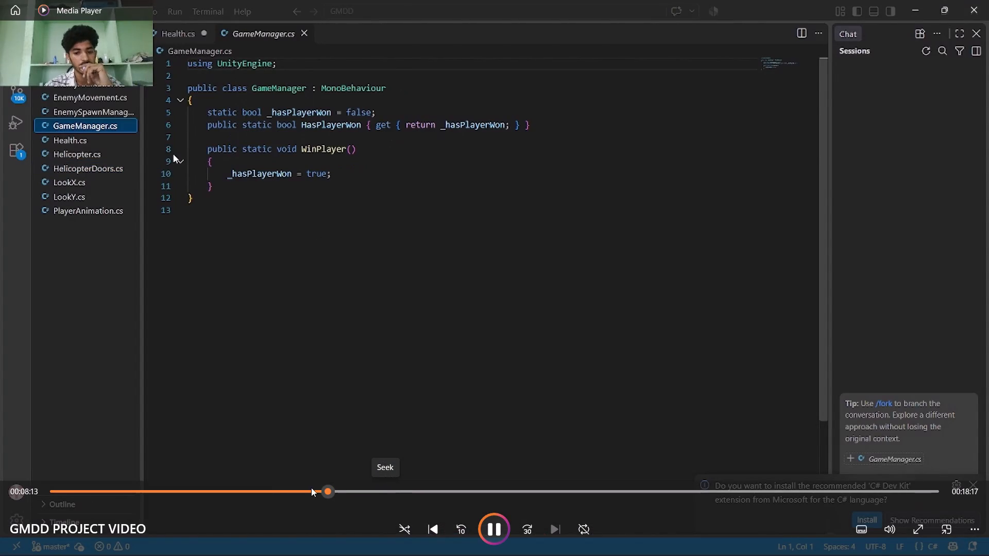
{"action": "left_click", "coordinate": [284, 489]}
{"action": "left_click", "coordinate": [252, 488]}
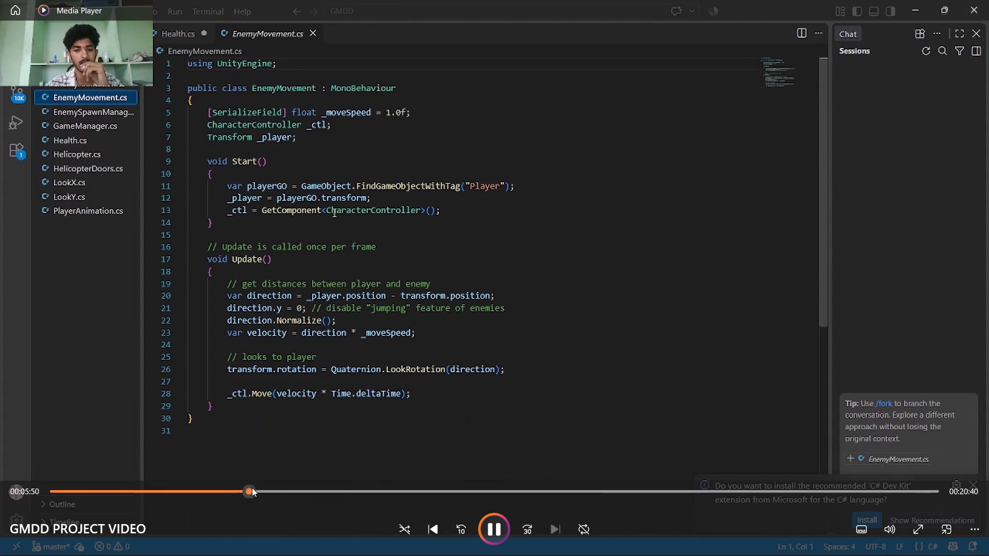
{"action": "left_click", "coordinate": [231, 486]}
{"action": "left_click", "coordinate": [206, 486]}
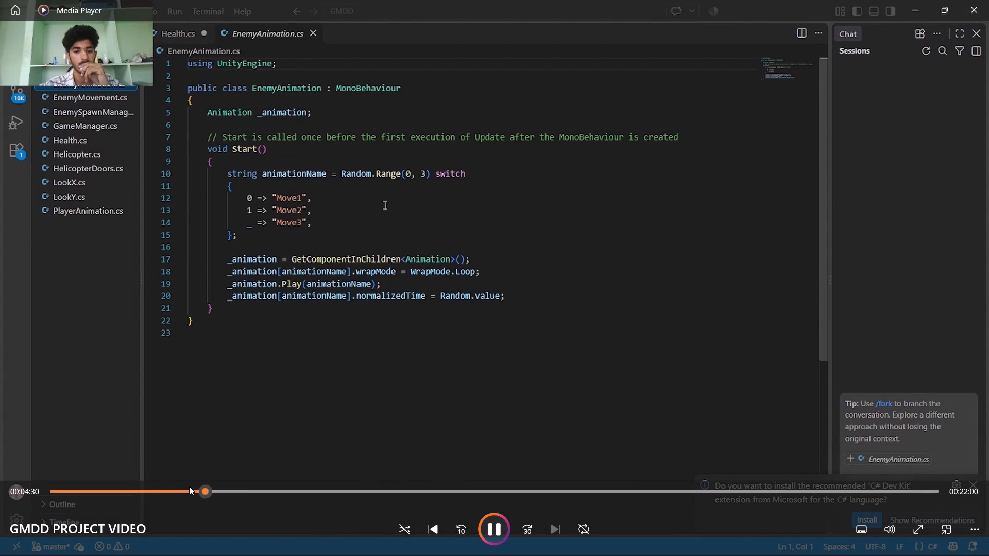
{"action": "left_click", "coordinate": [187, 486]}
{"action": "left_click", "coordinate": [171, 488]}
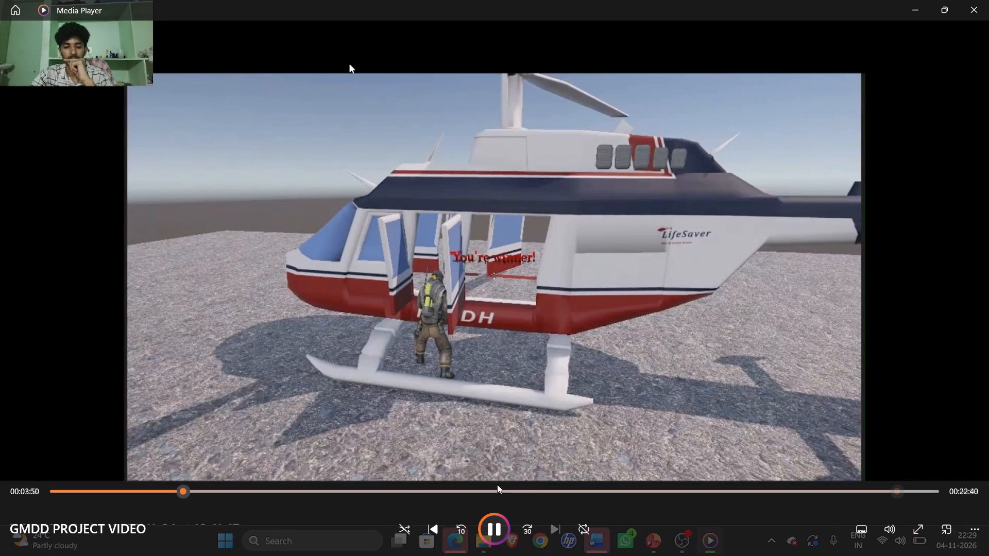
Skim the rest of GMDD PROJECT VIDEO, skipping to about 16:59, 25:11 and 25:45, and let it play out.
{"action": "left_click", "coordinate": [613, 489]}
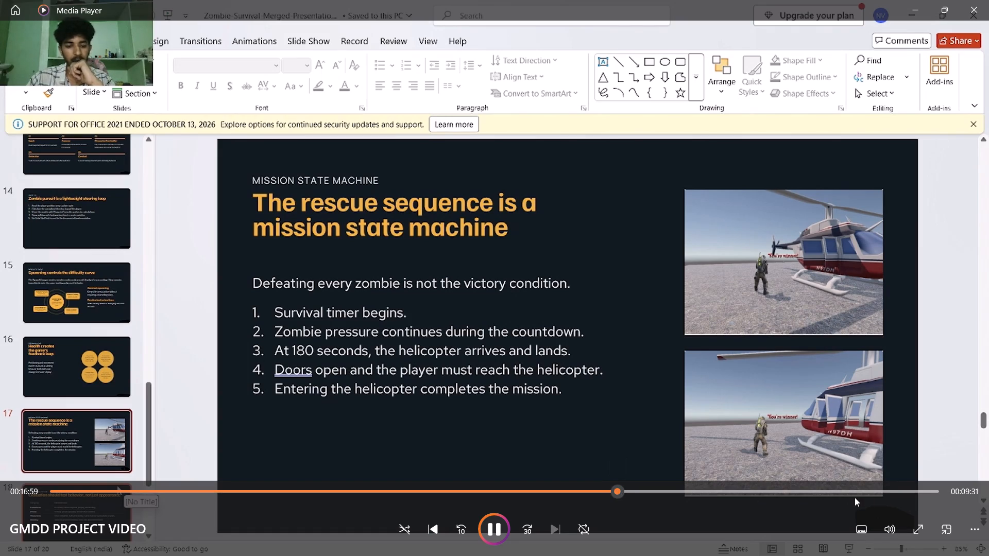
{"action": "left_click", "coordinate": [890, 493]}
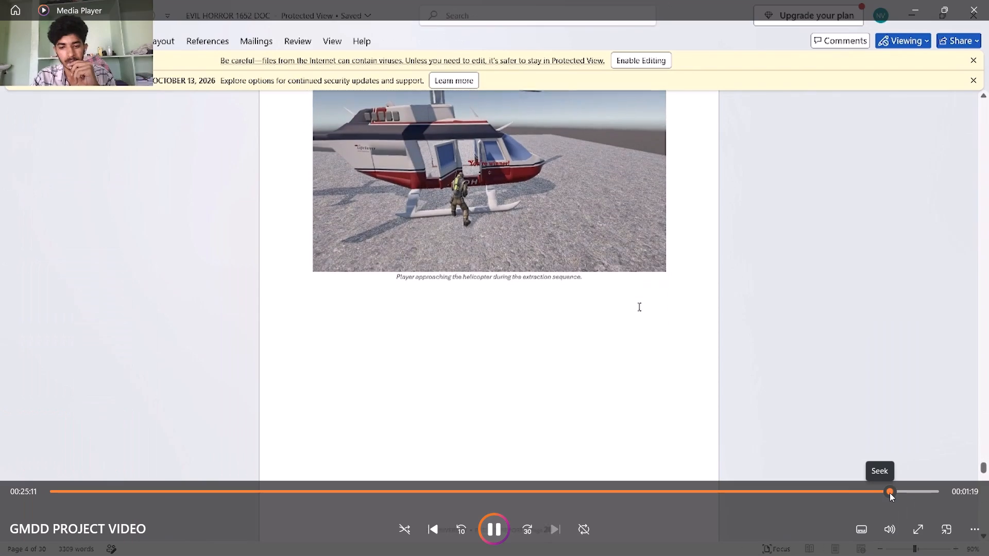
{"action": "left_click", "coordinate": [911, 491]}
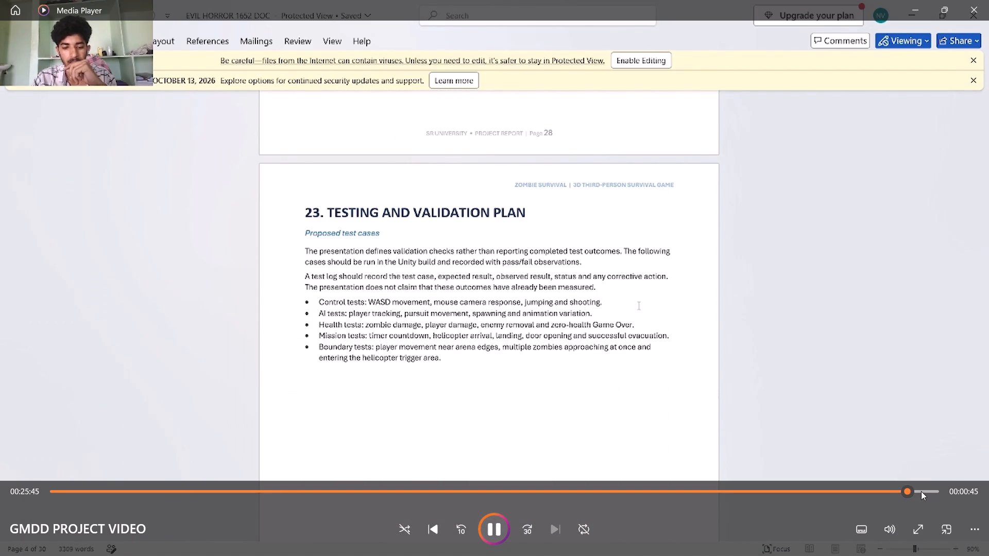
{"action": "left_click", "coordinate": [921, 491]}
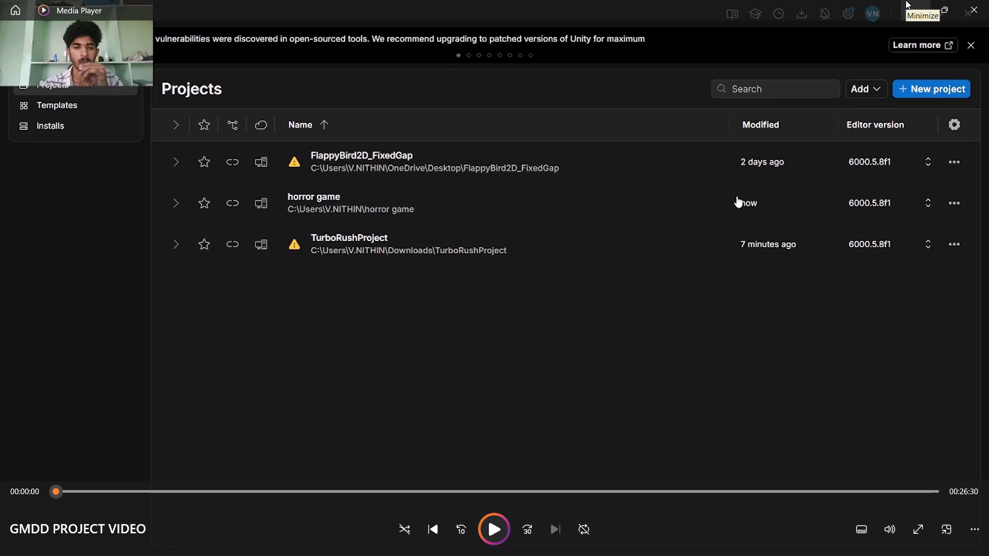
Minimize the video player and close the IMPORTANT FILES window to clear the desktop.
{"action": "left_click", "coordinate": [906, 0]}
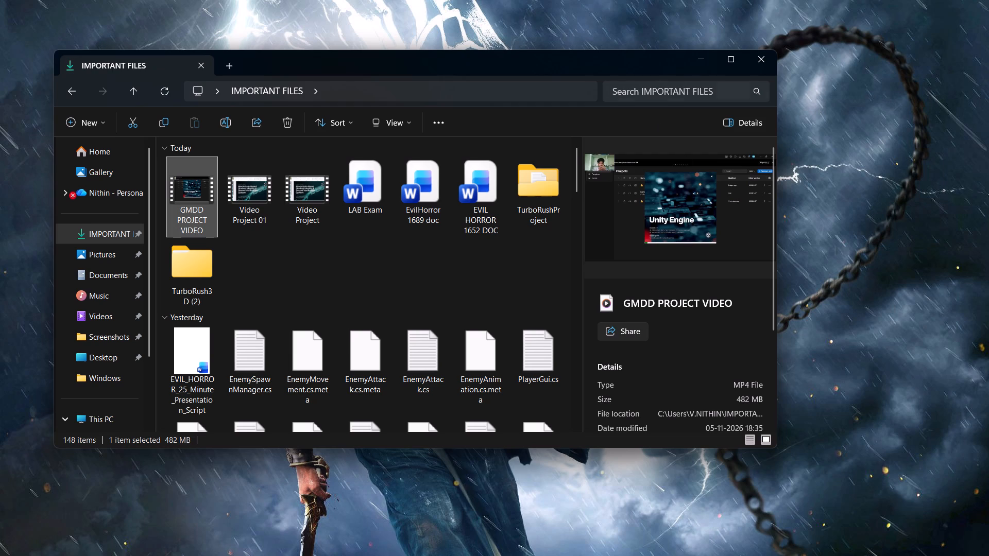
{"action": "left_click", "coordinate": [698, 67]}
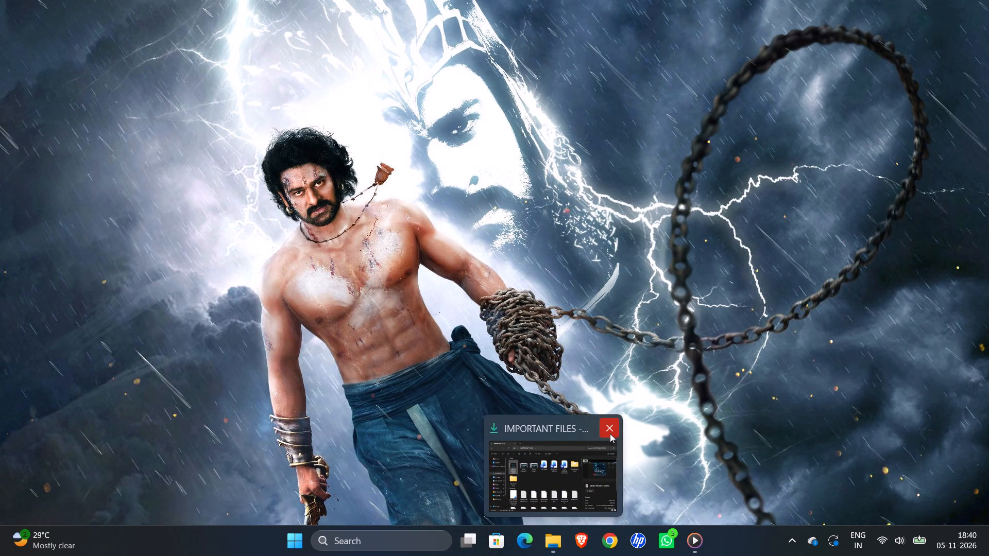
{"action": "left_click", "coordinate": [610, 433]}
Open the Word document EVIL HORROR 1652 DOC from the IMPORTANT FILES folder.
{"action": "left_click", "coordinate": [549, 538]}
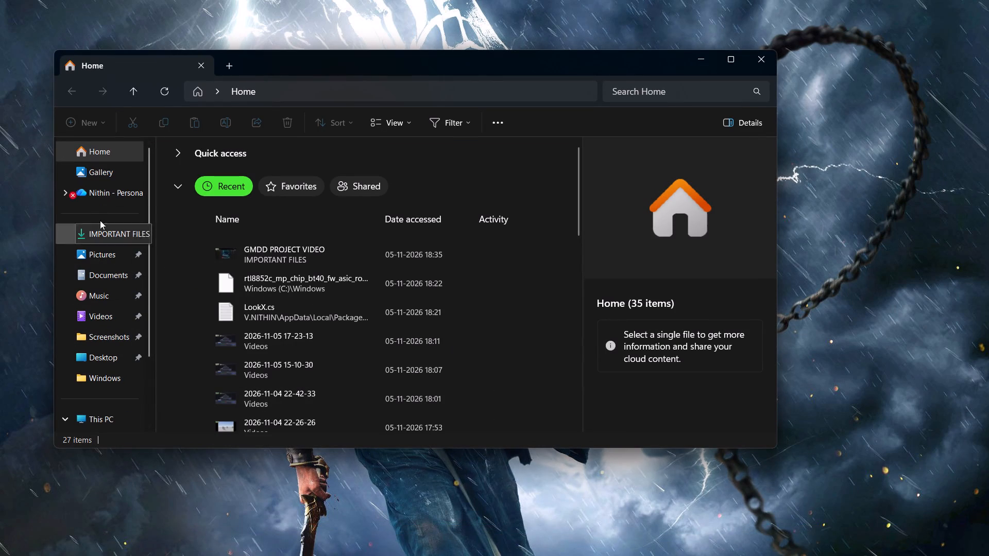
{"action": "left_click", "coordinate": [106, 179]}
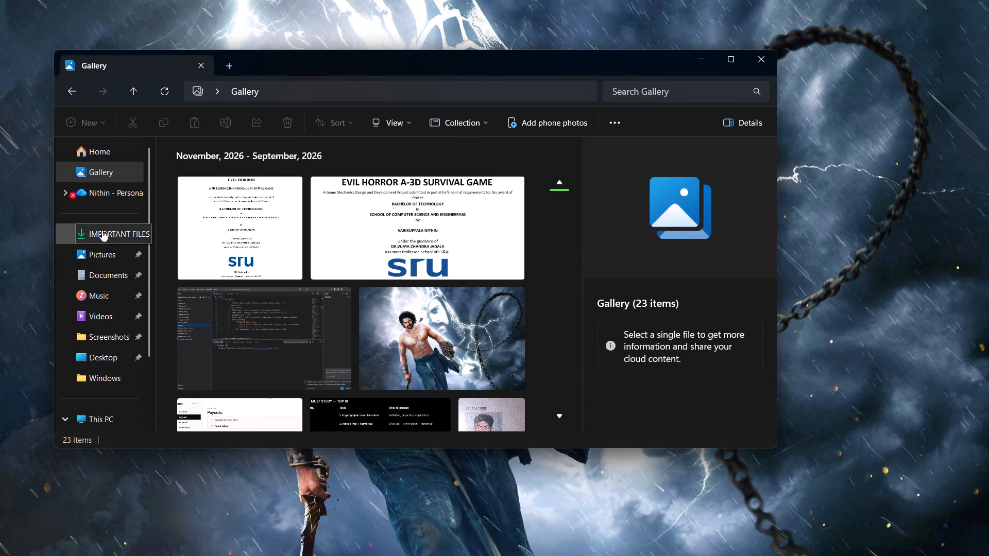
{"action": "left_click", "coordinate": [102, 230]}
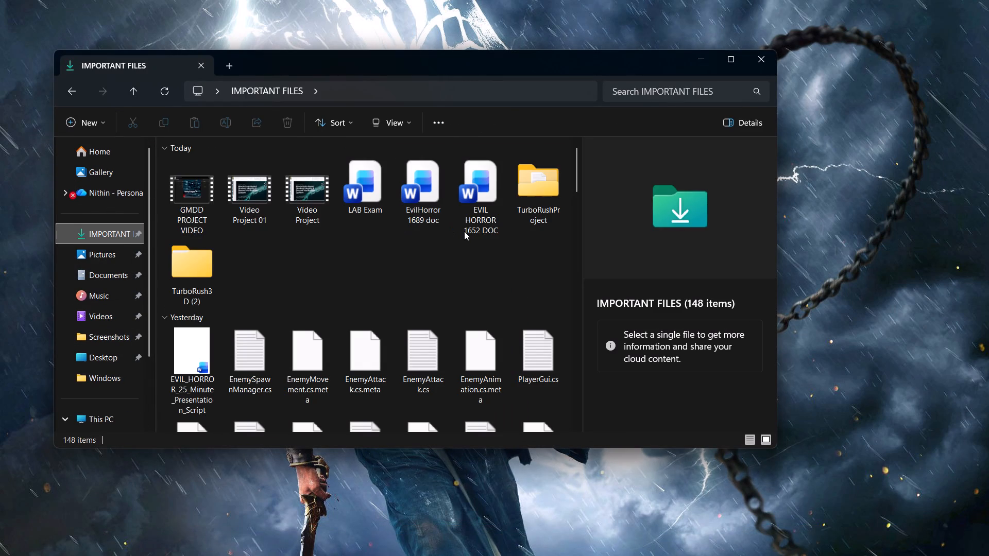
{"action": "double_click", "coordinate": [477, 223]}
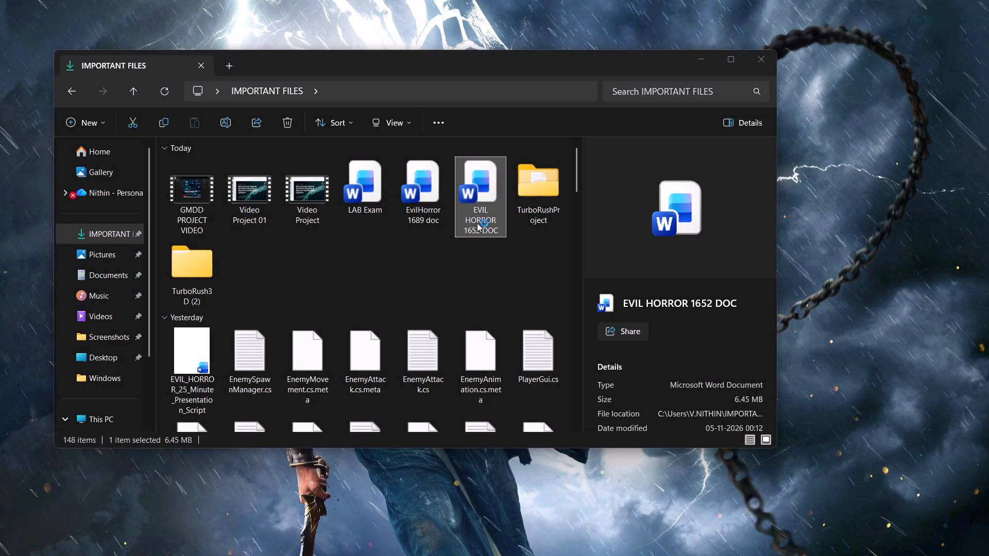
Look through EVIL HORROR 1652 DOC from the title page to the closing assessment, dismissing the OMEN Gaming Hub pop-up.
{"action": "scroll", "coordinate": [490, 304], "scroll_direction": "down", "scroll_amount": 10}
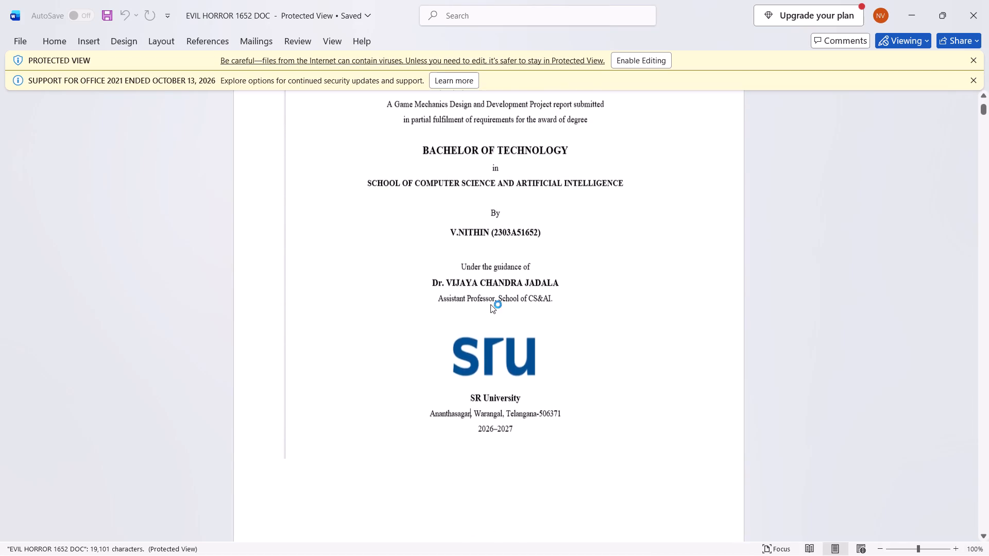
{"action": "scroll", "coordinate": [490, 304], "scroll_direction": "down", "scroll_amount": 20}
{"action": "scroll", "coordinate": [490, 304], "scroll_direction": "down", "scroll_amount": 18}
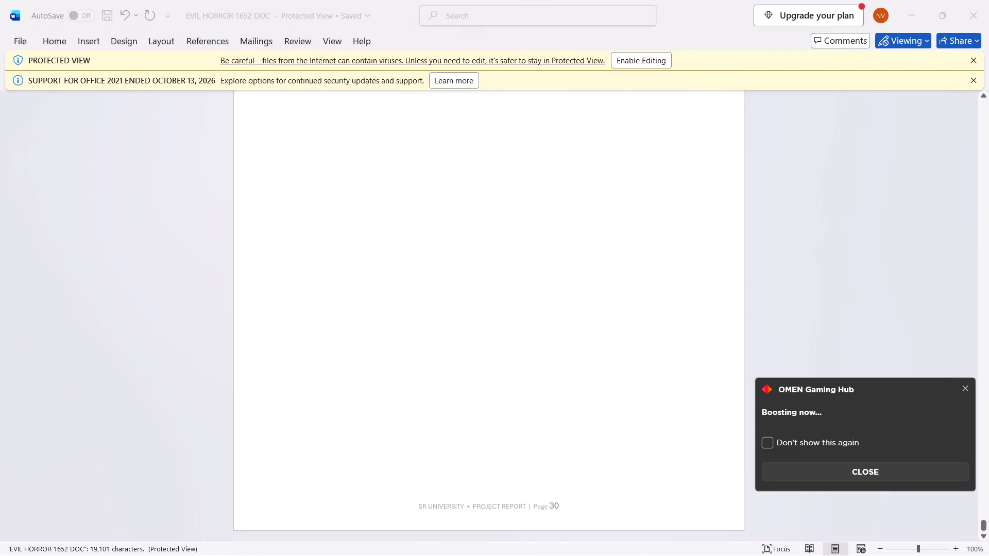
{"action": "scroll", "coordinate": [490, 304], "scroll_direction": "down", "scroll_amount": 8}
{"action": "scroll", "coordinate": [490, 304], "scroll_direction": "up", "scroll_amount": 2}
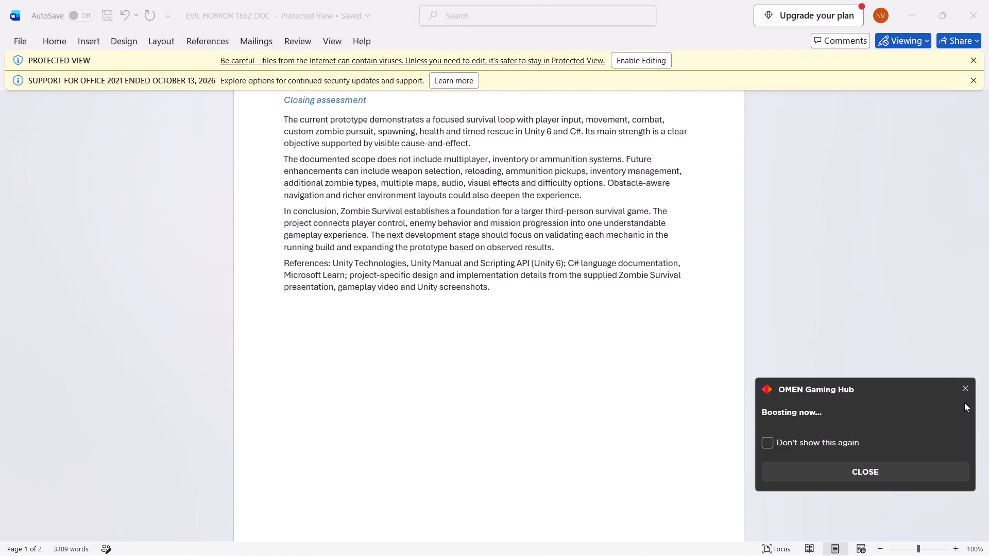
{"action": "left_click", "coordinate": [965, 386]}
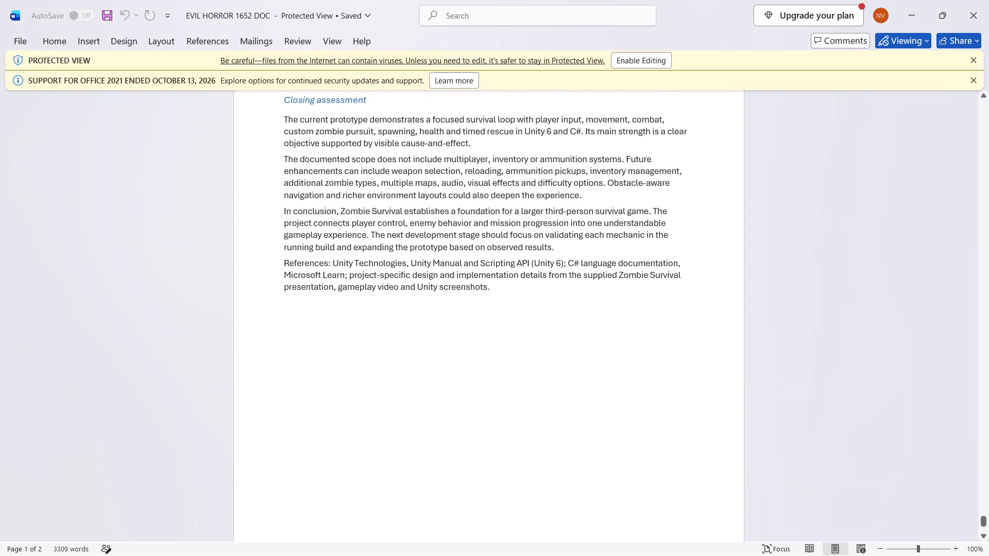
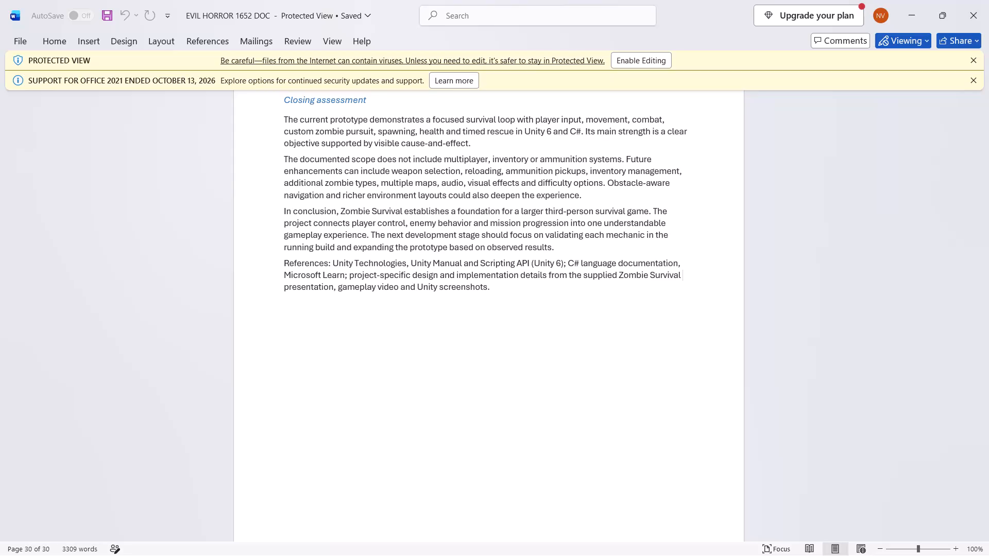
Reread the closing Limitations, Future Scope and Conclusion section on the last page of EVIL HORROR 1652 DOC.
{"action": "scroll", "coordinate": [705, 403], "scroll_direction": "up", "scroll_amount": 1}
{"action": "scroll", "coordinate": [705, 403], "scroll_direction": "down", "scroll_amount": 1}
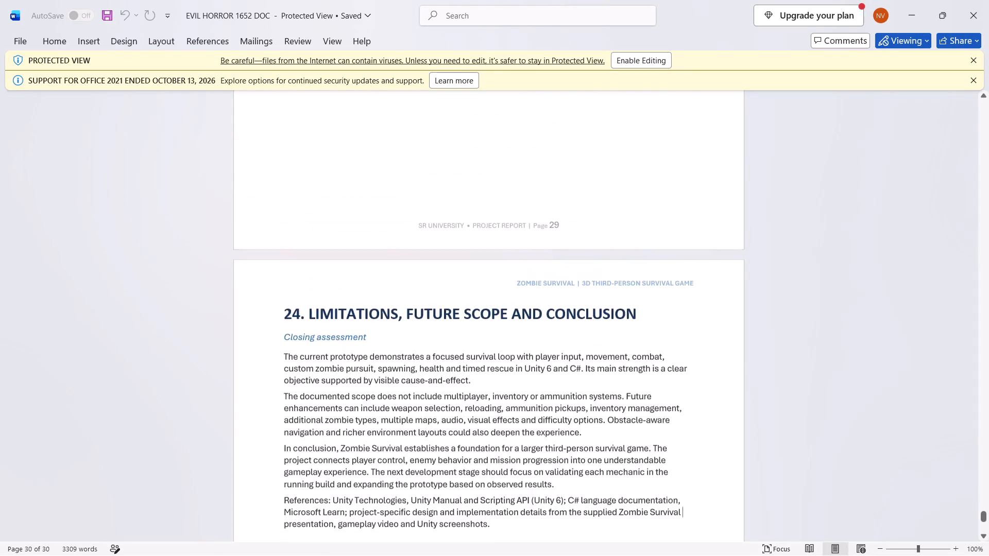
{"action": "scroll", "coordinate": [705, 403], "scroll_direction": "down", "scroll_amount": 2}
{"action": "scroll", "coordinate": [705, 403], "scroll_direction": "up", "scroll_amount": 1}
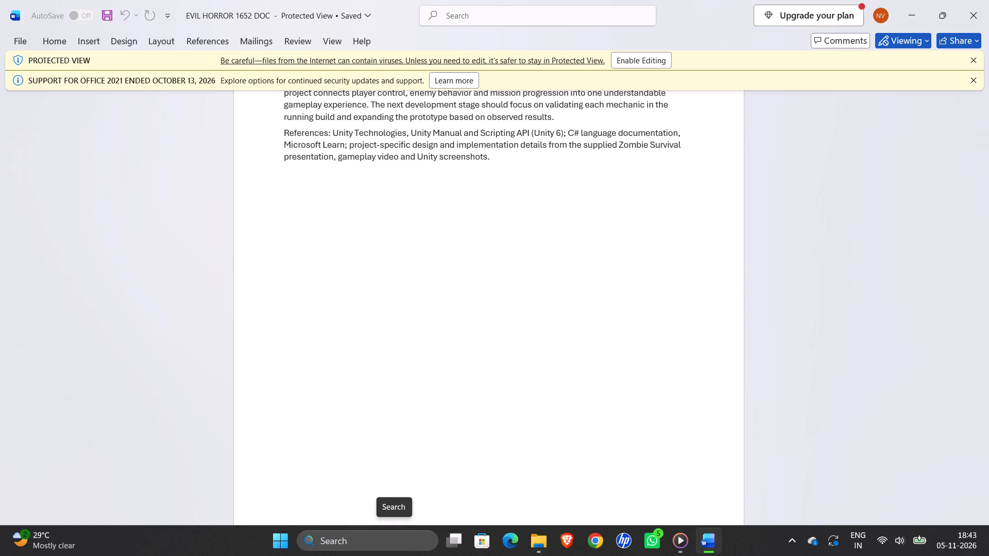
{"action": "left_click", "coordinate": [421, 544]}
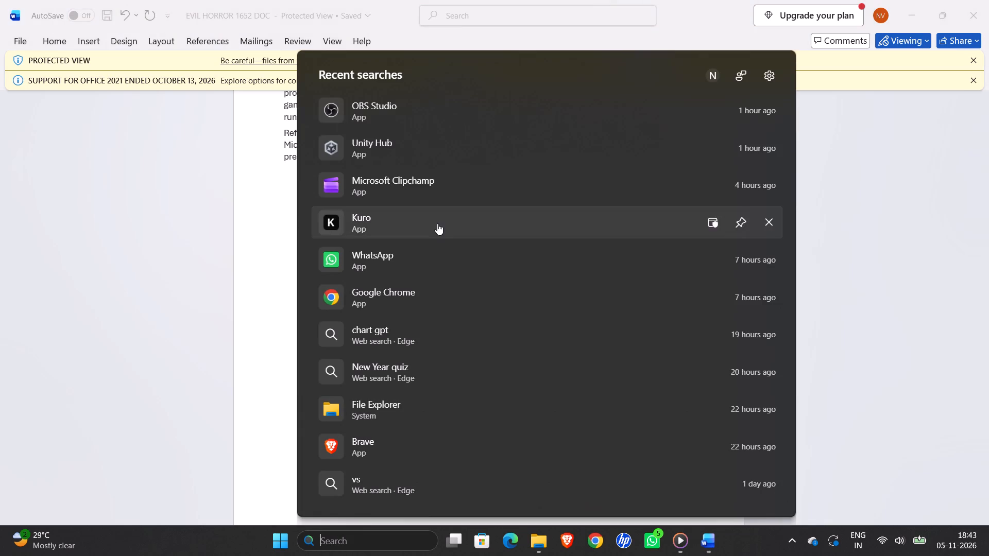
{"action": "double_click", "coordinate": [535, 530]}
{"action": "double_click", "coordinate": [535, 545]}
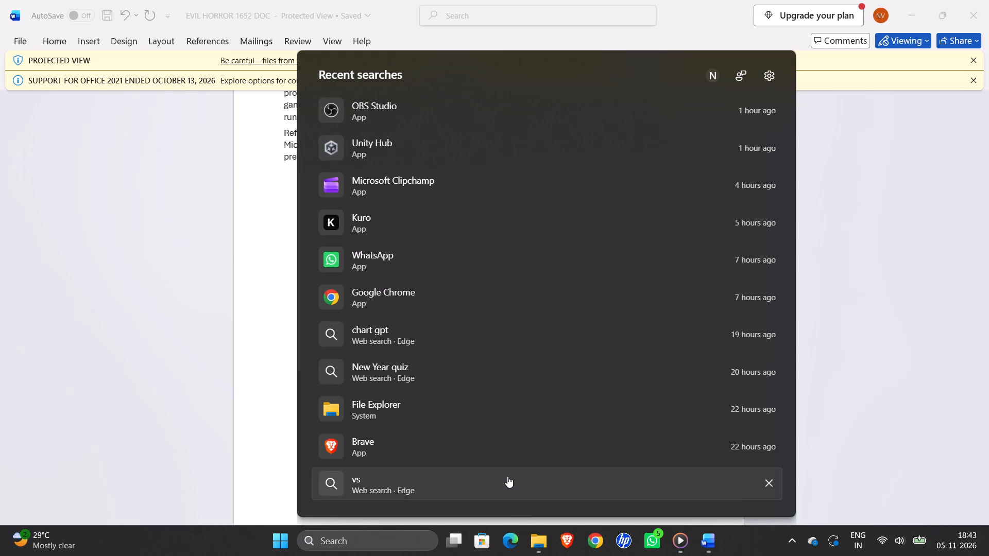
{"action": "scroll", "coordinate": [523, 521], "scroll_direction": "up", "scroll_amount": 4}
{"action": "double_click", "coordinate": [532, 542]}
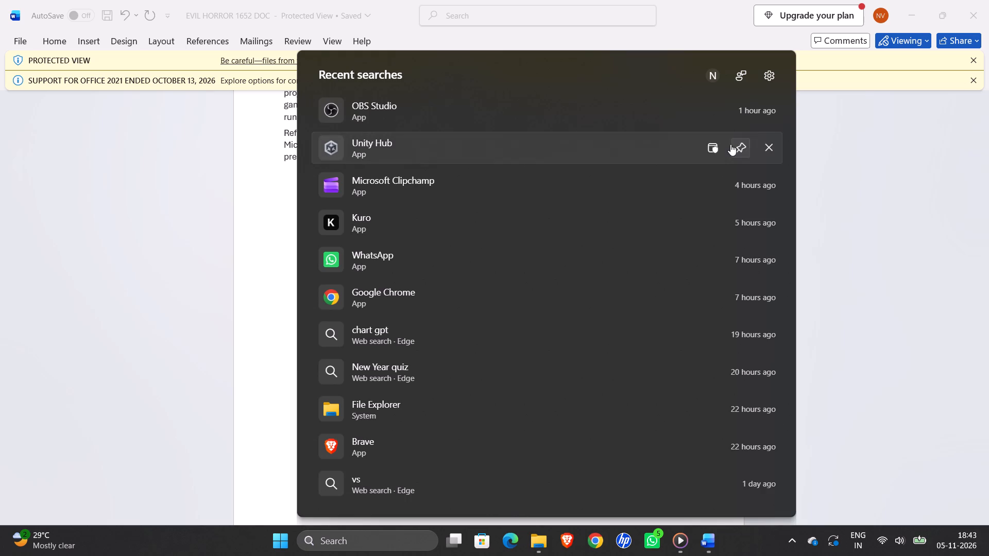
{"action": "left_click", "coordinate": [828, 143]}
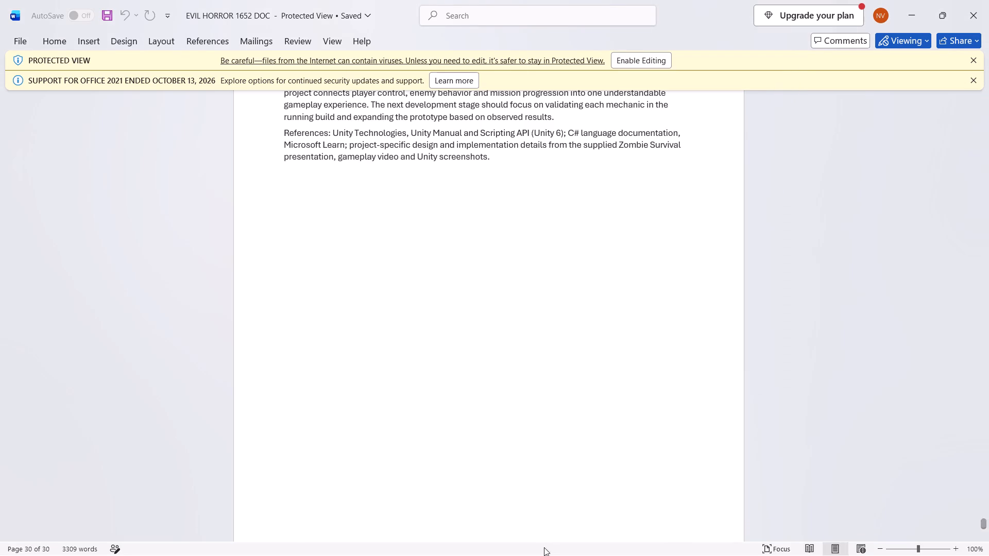
Open WhatsApp Video 2026-11-04 at 18.41.47 from the IMPORTANT FILES folder and pause it a few seconds in.
{"action": "left_click", "coordinate": [540, 553]}
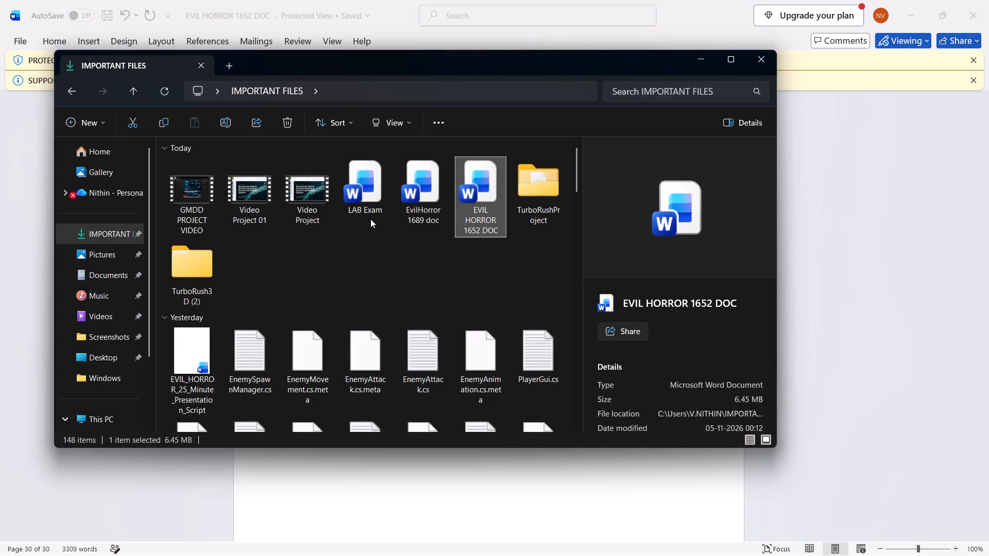
{"action": "left_click_drag", "start_coordinate": [370, 219], "coordinate": [323, 241]}
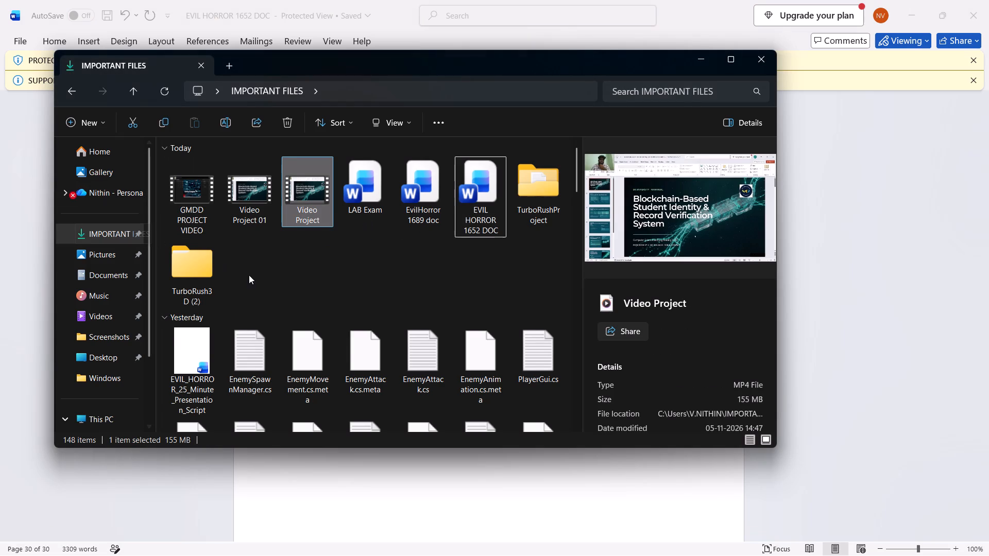
{"action": "scroll", "coordinate": [249, 275], "scroll_direction": "down", "scroll_amount": 3}
{"action": "double_click", "coordinate": [252, 353]}
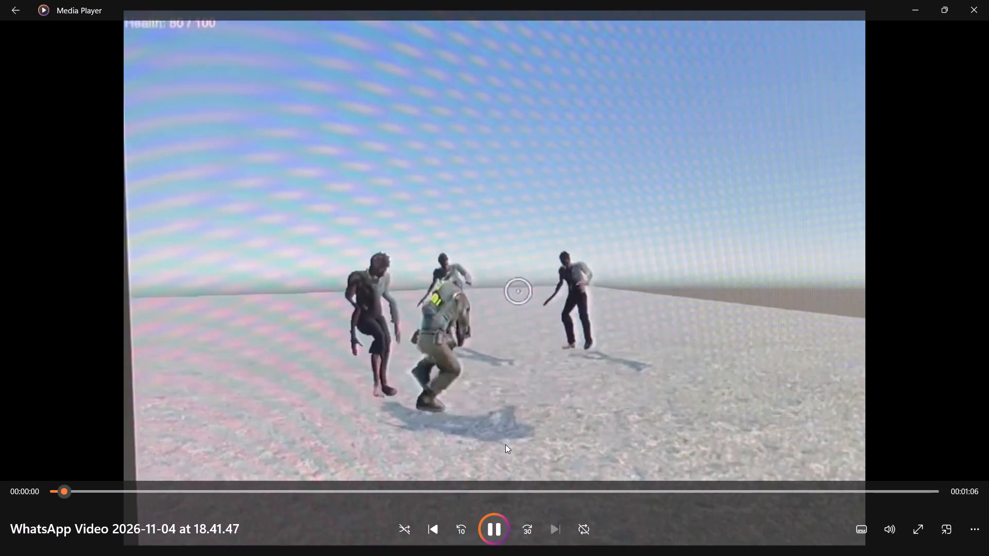
{"action": "left_click", "coordinate": [495, 523]}
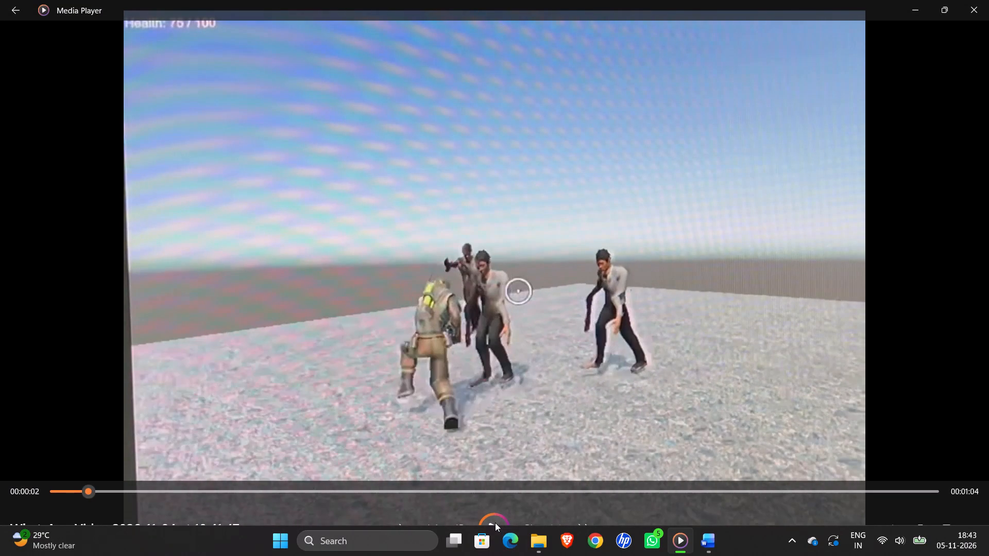
{"action": "left_click", "coordinate": [511, 408]}
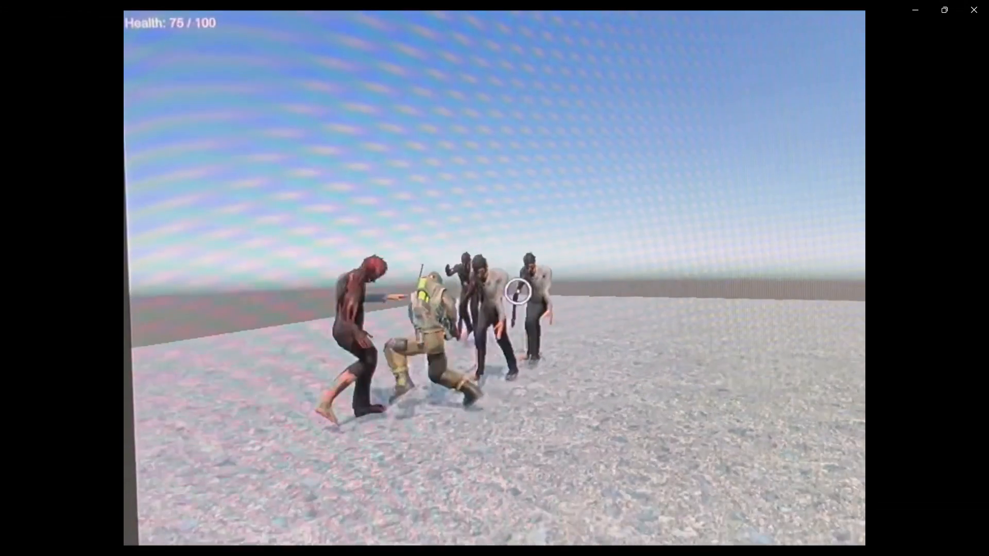
{"action": "left_click", "coordinate": [511, 408]}
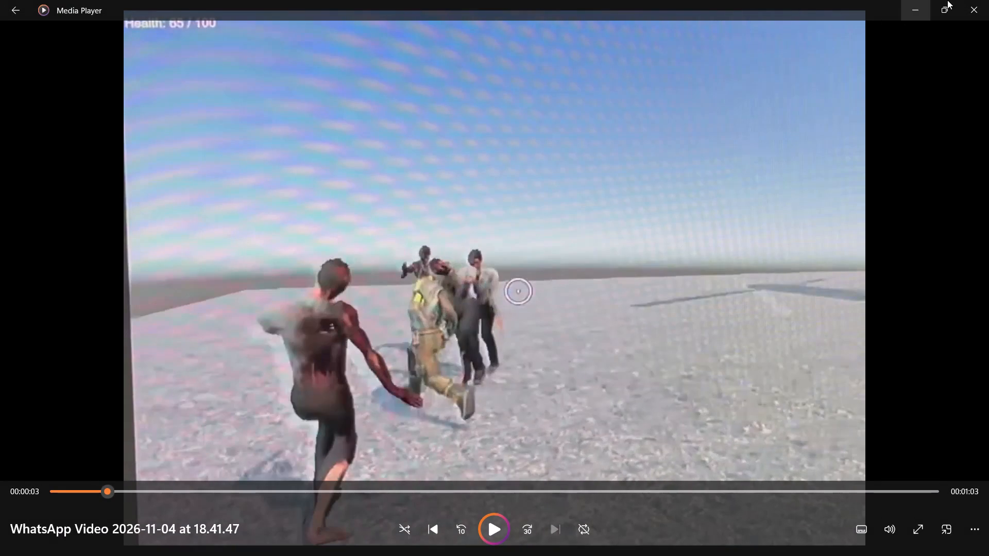
Minimize the video player and the IMPORTANT FILES window to return to the Limitations, Future Scope and Conclusion section in Word.
{"action": "left_click", "coordinate": [915, 4]}
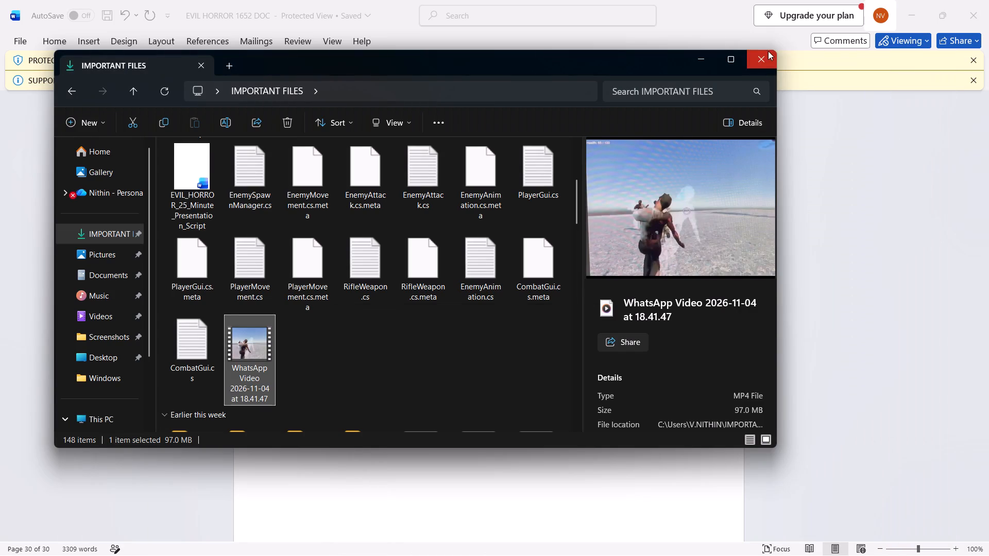
{"action": "left_click", "coordinate": [698, 63]}
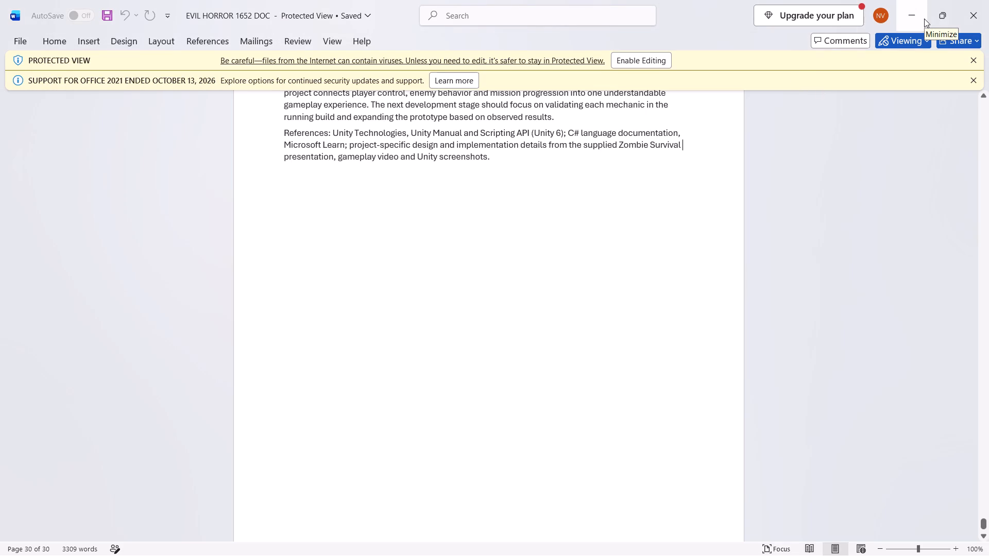
{"action": "scroll", "coordinate": [679, 239], "scroll_direction": "up", "scroll_amount": 2}
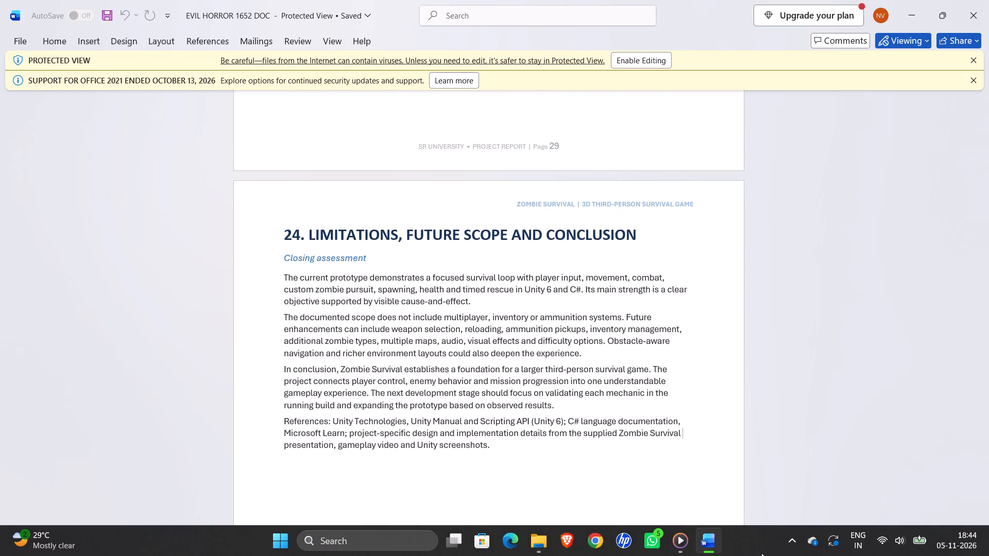
Open OBS Studio and start the virtual camera with Scene 2.
{"action": "left_click", "coordinate": [414, 540]}
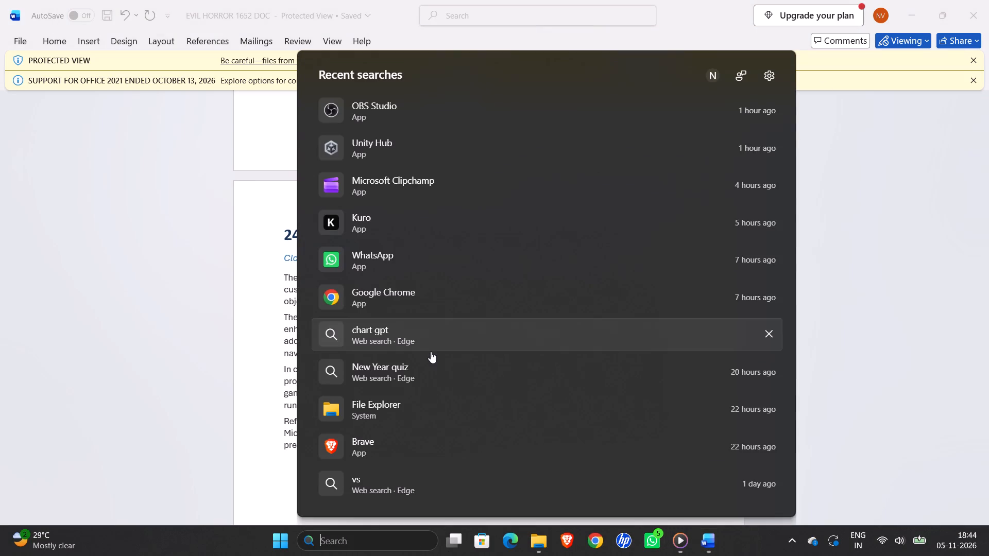
{"action": "left_click", "coordinate": [397, 115]}
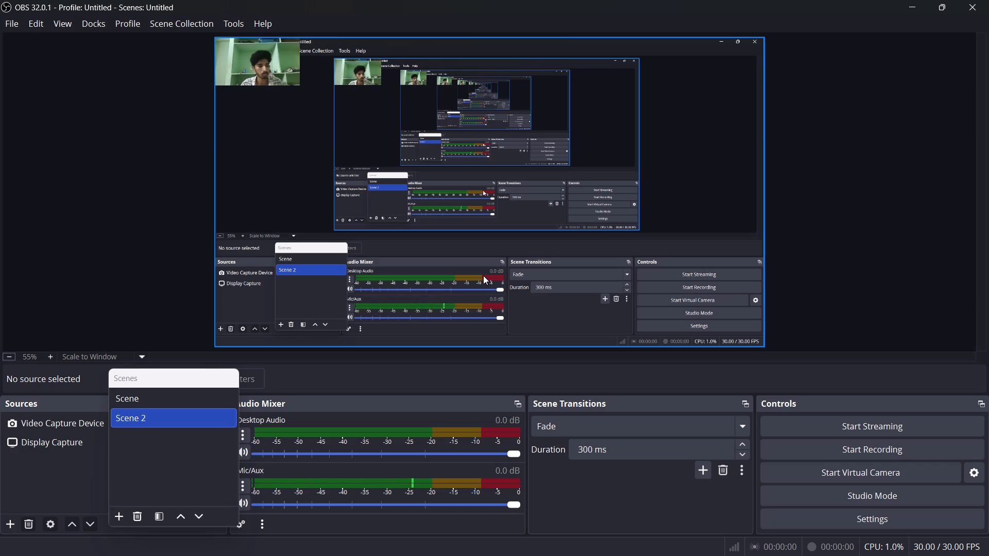
{"action": "left_click", "coordinate": [832, 476]}
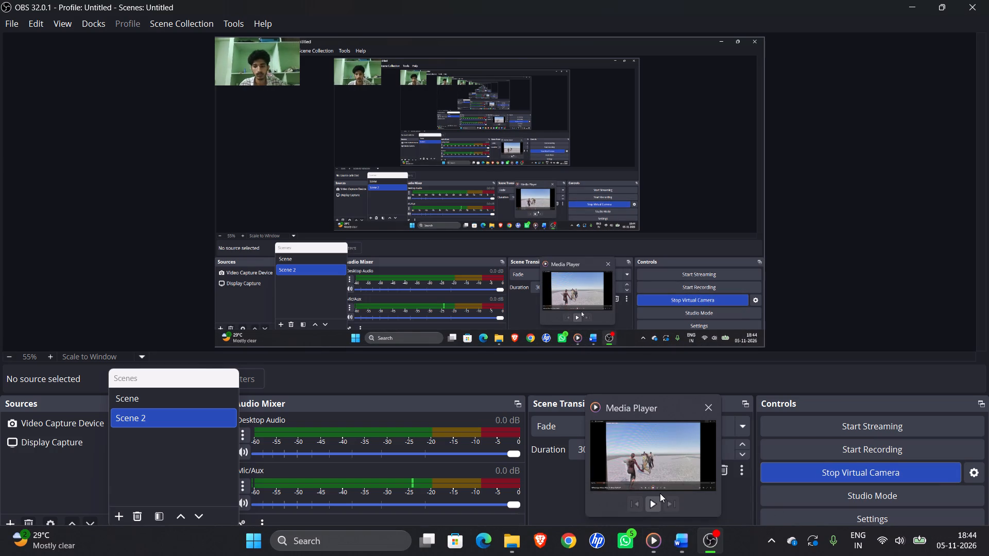
Check the open project report in Word and the paused gameplay video in Media Player, switching between the two.
{"action": "left_click", "coordinate": [675, 535]}
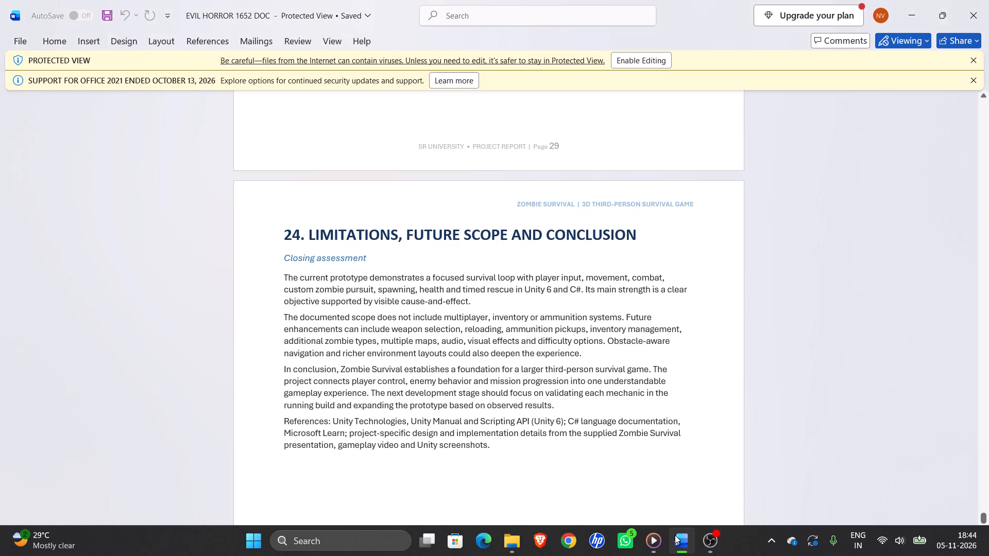
{"action": "left_click", "coordinate": [659, 535]}
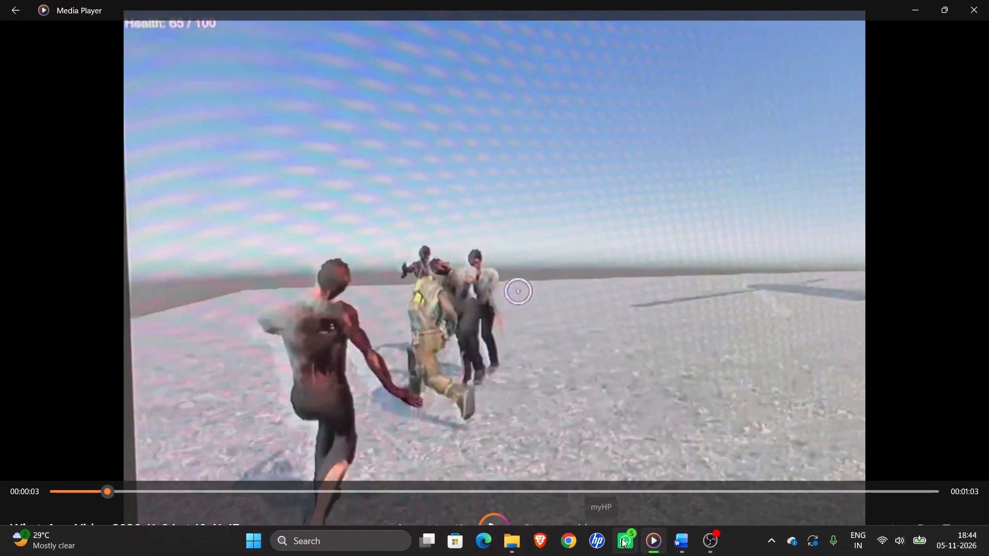
{"action": "left_click", "coordinate": [651, 533]}
{"action": "left_click", "coordinate": [651, 533]}
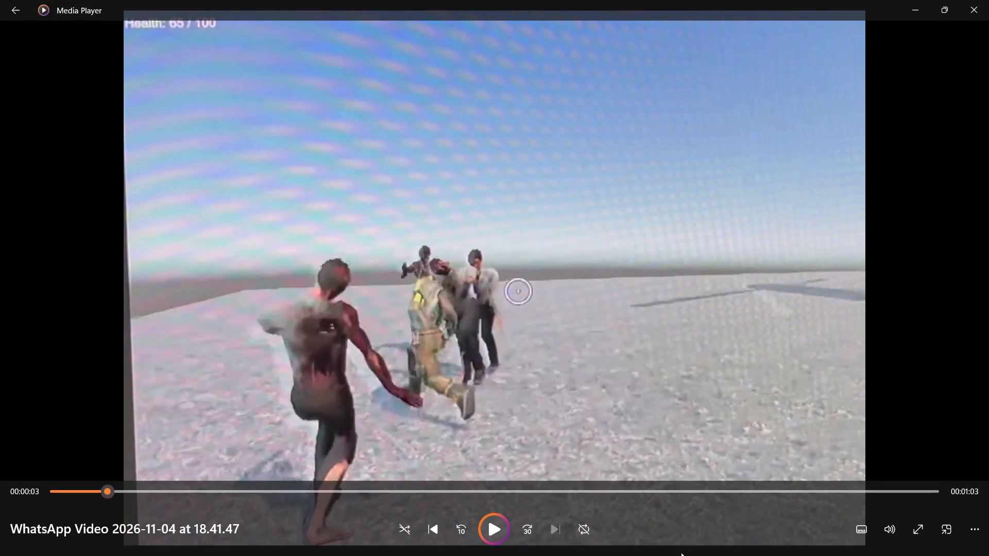
{"action": "left_click", "coordinate": [679, 543]}
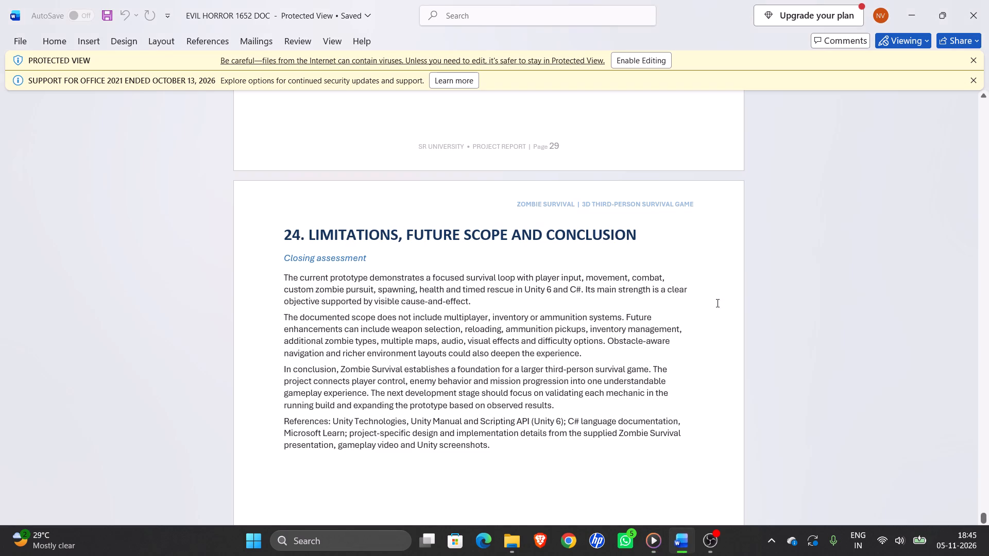
{"action": "left_click", "coordinate": [700, 547]}
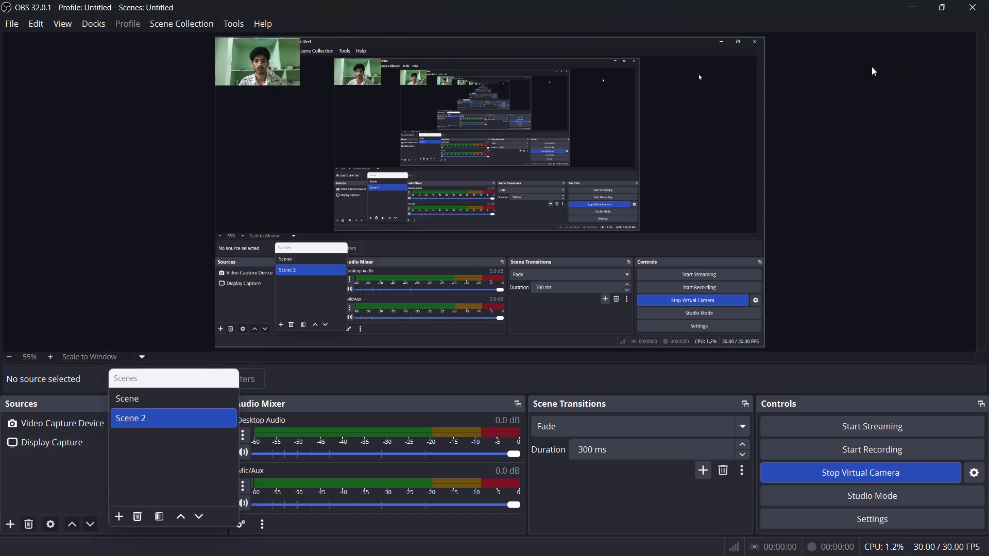
Minimize OBS Studio, clear the Word window from the screen and close the EVIL HORROR 1652 DOC report.
{"action": "left_click", "coordinate": [916, 7]}
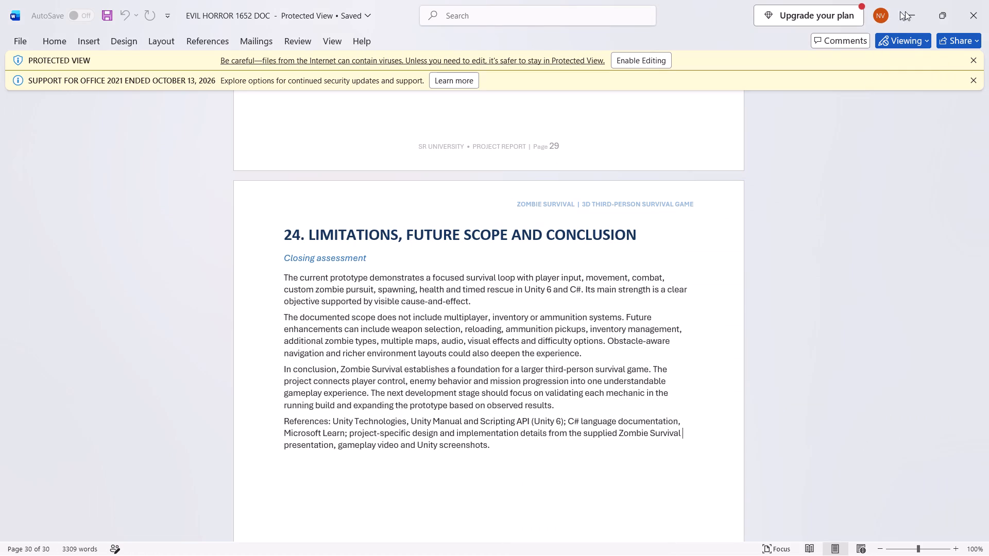
{"action": "left_click", "coordinate": [906, 11]}
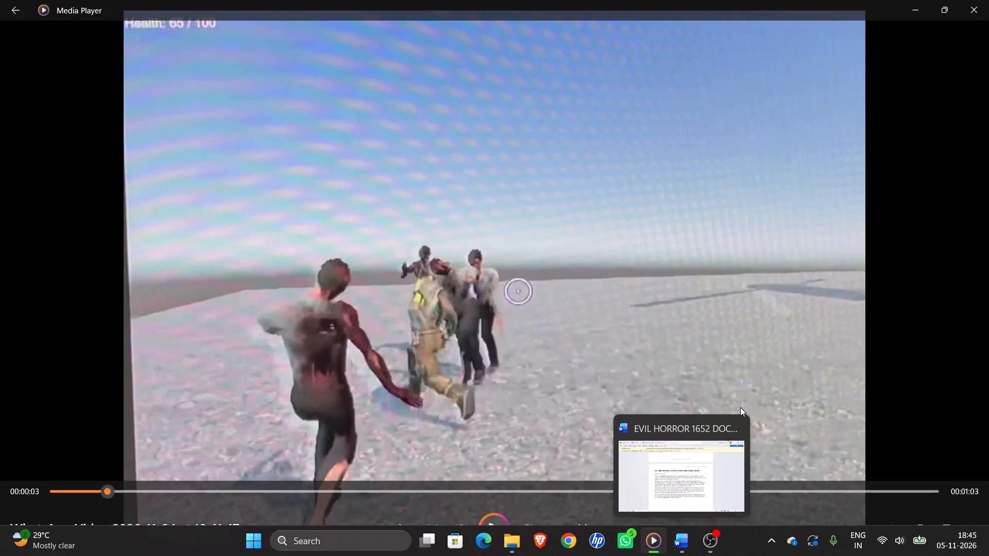
{"action": "left_click", "coordinate": [732, 427]}
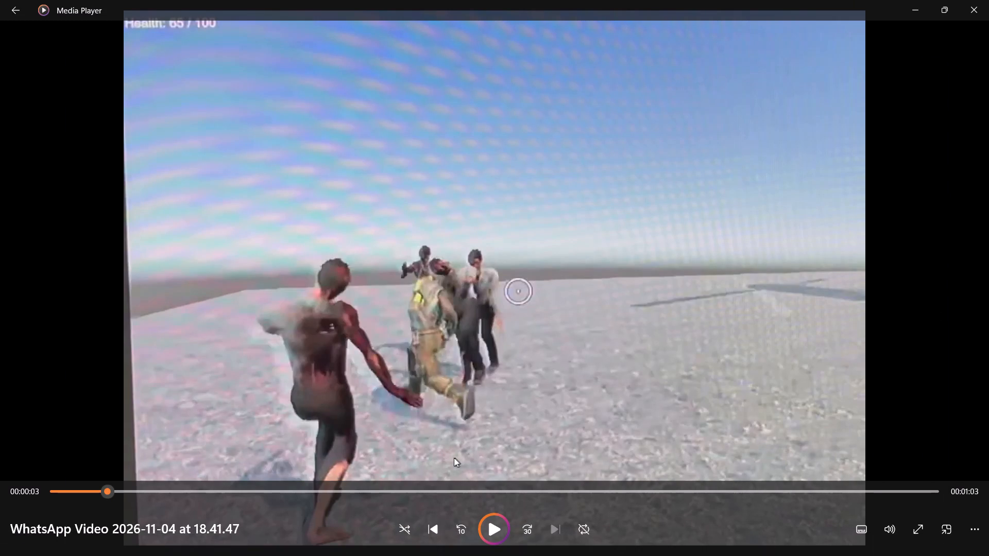
Cue the paused gameplay video near its beginning at 00:00:01 and minimize Media Player to show the desktop.
{"action": "left_click", "coordinate": [75, 490]}
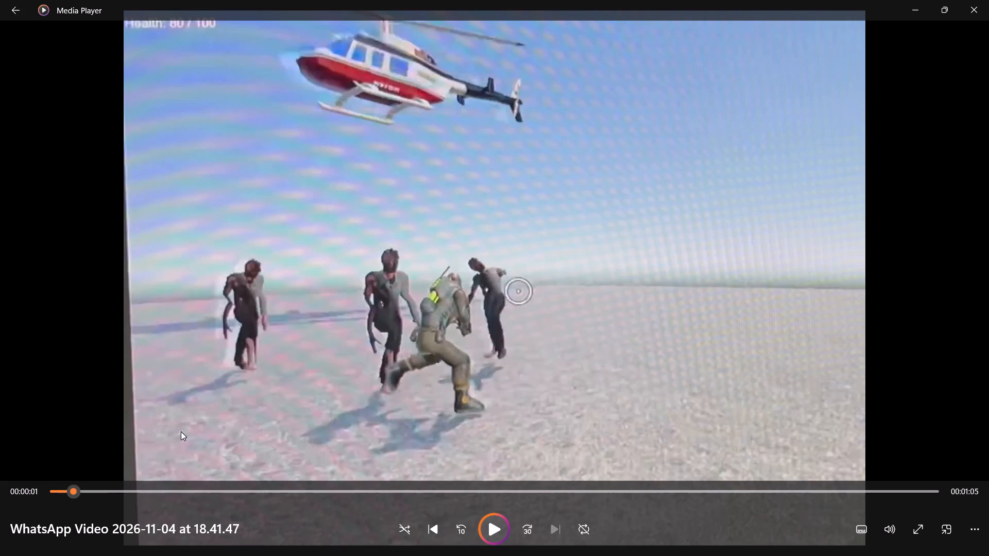
{"action": "left_click", "coordinate": [56, 490]}
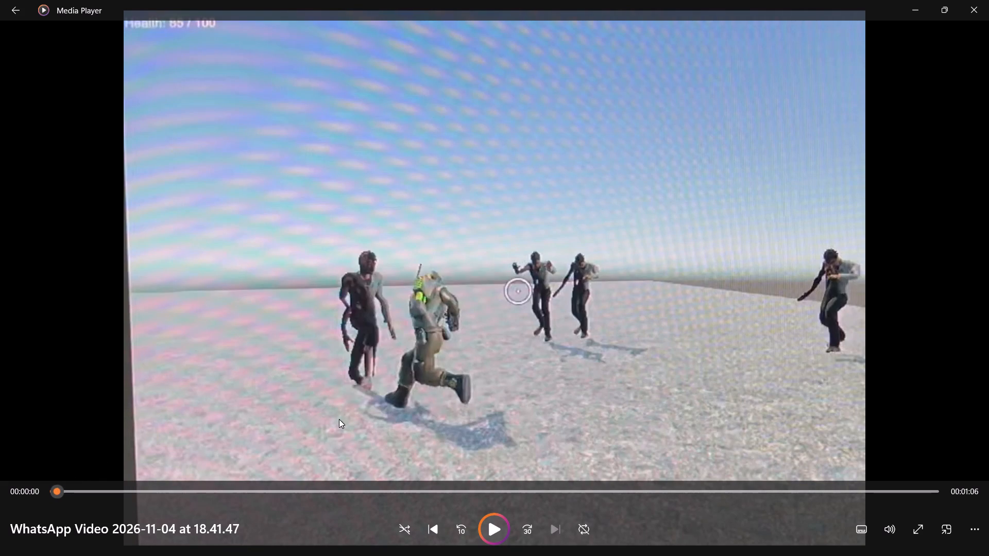
{"action": "left_click", "coordinate": [70, 488]}
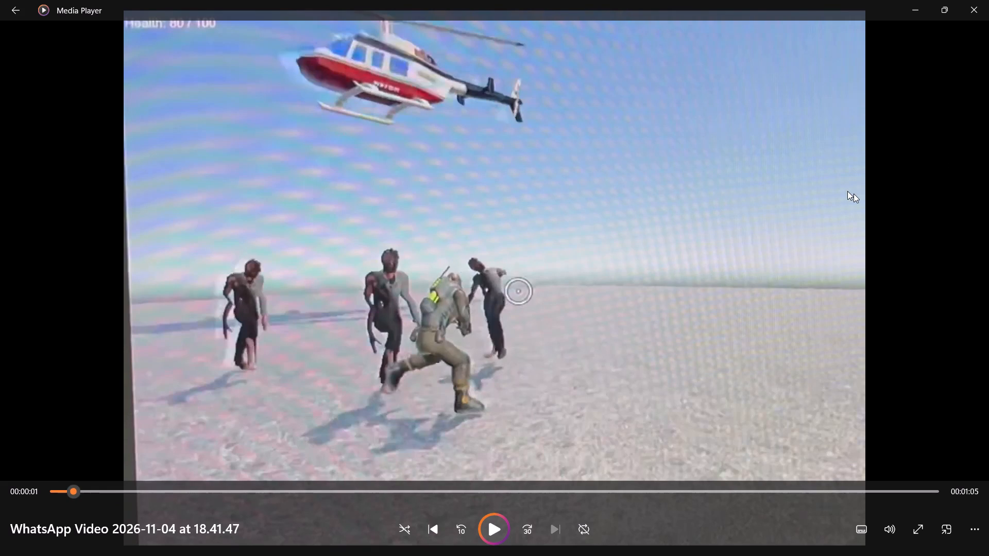
{"action": "left_click", "coordinate": [919, 13]}
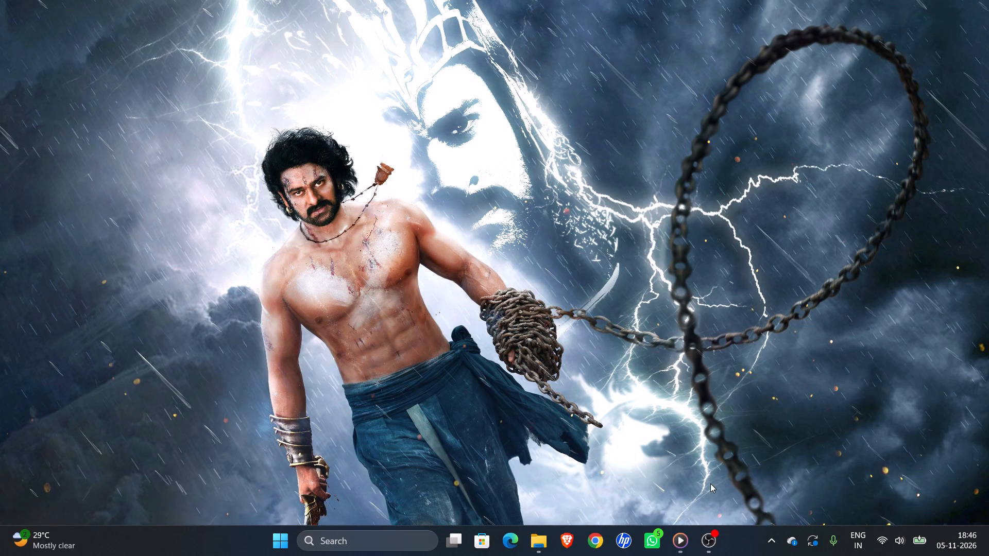
Bring up the gameplay video in Media Player and check the OBS Studio preview, leaving the video in front.
{"action": "left_click", "coordinate": [673, 536]}
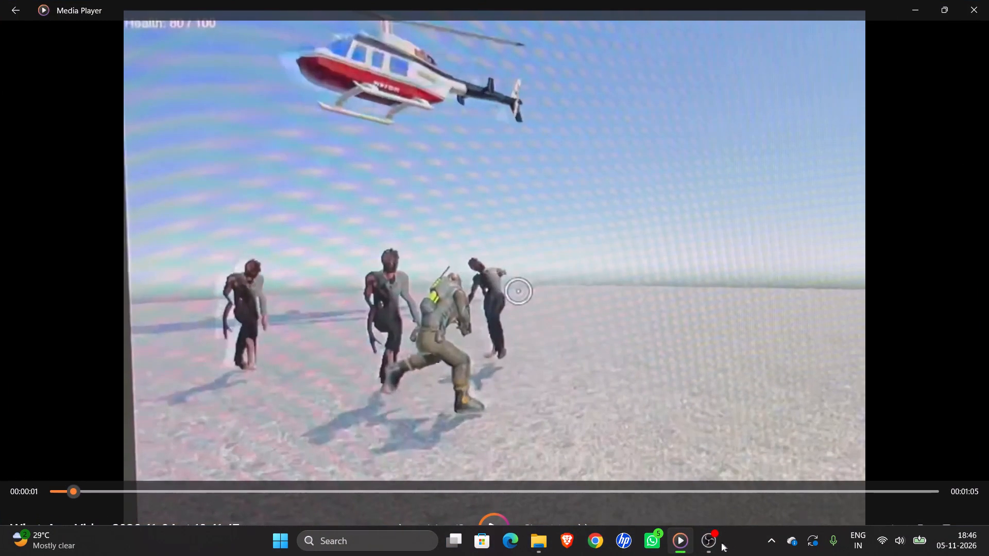
{"action": "left_click", "coordinate": [712, 539]}
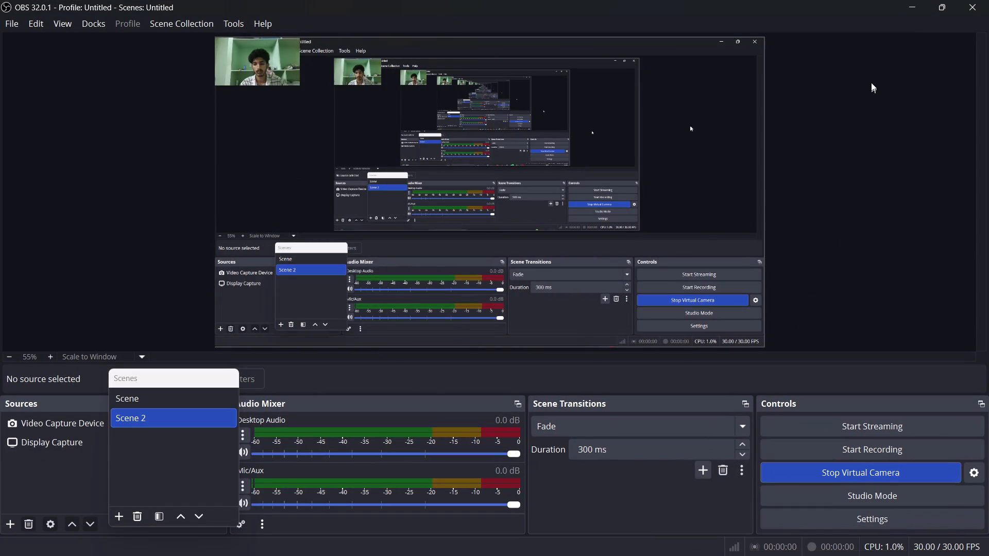
{"action": "left_click", "coordinate": [907, 19]}
{"action": "left_click", "coordinate": [909, 7]}
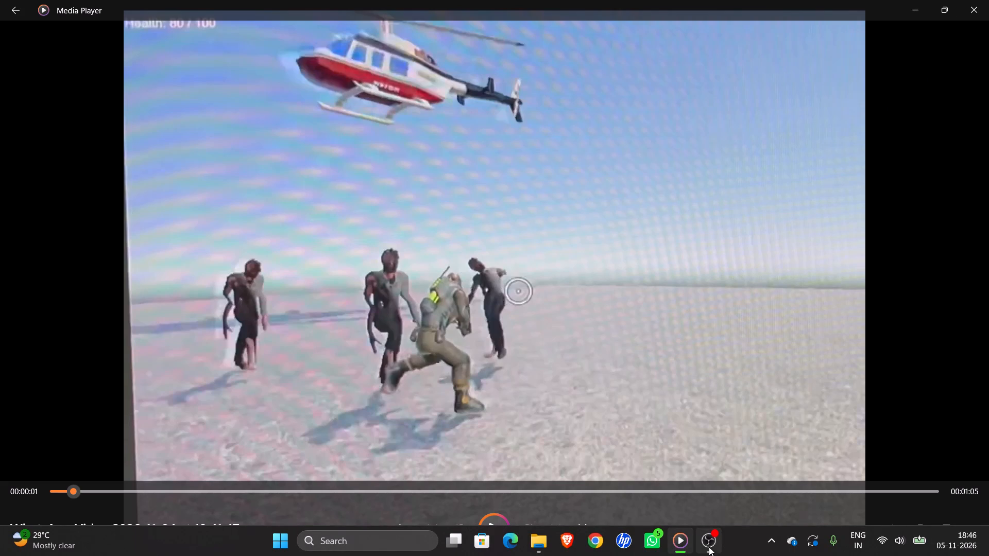
{"action": "left_click", "coordinate": [707, 543]}
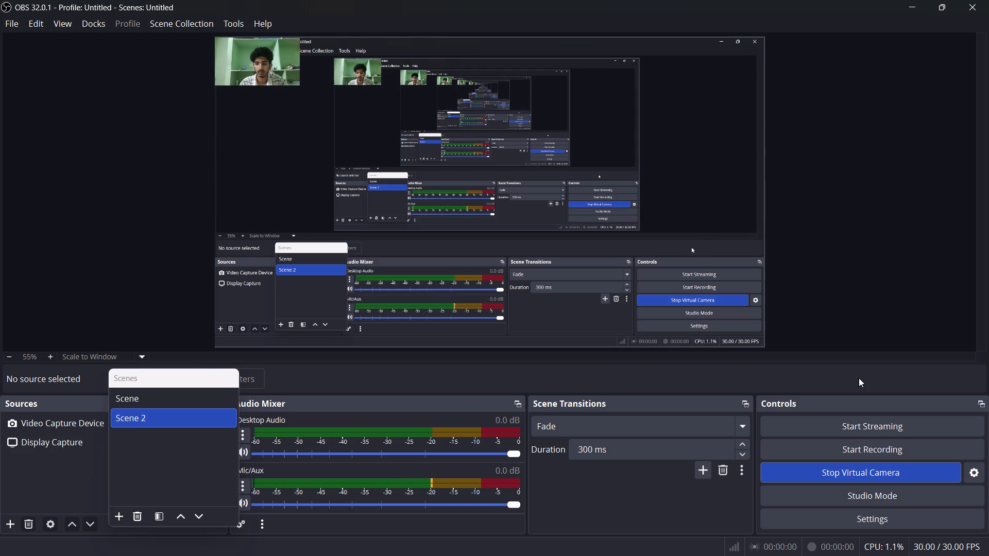
{"action": "left_click", "coordinate": [923, 0]}
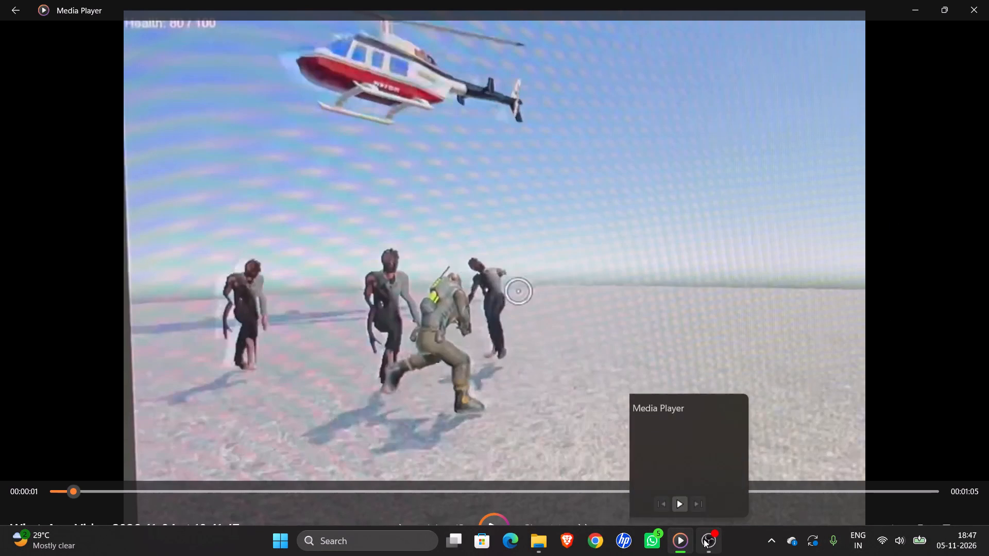
{"action": "left_click", "coordinate": [685, 538]}
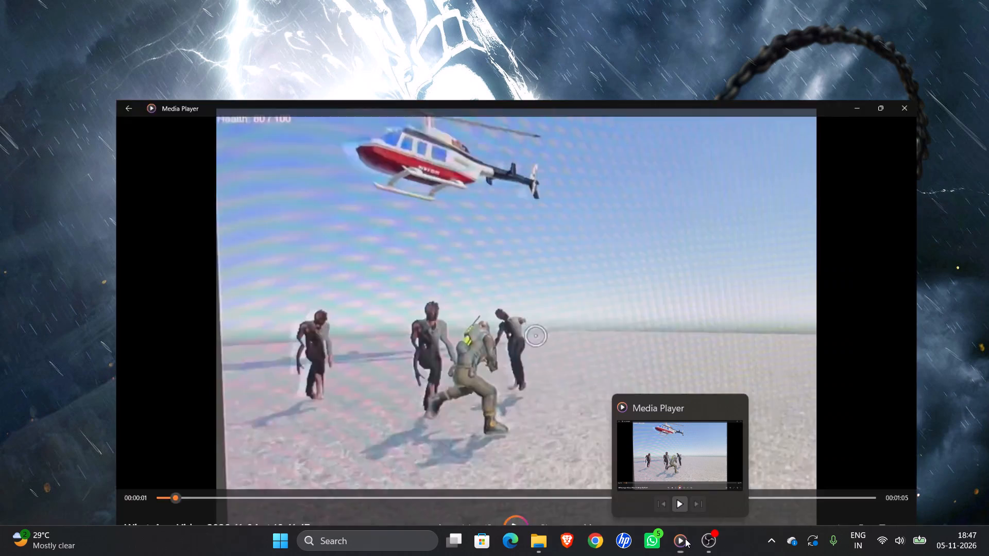
{"action": "left_click", "coordinate": [675, 545]}
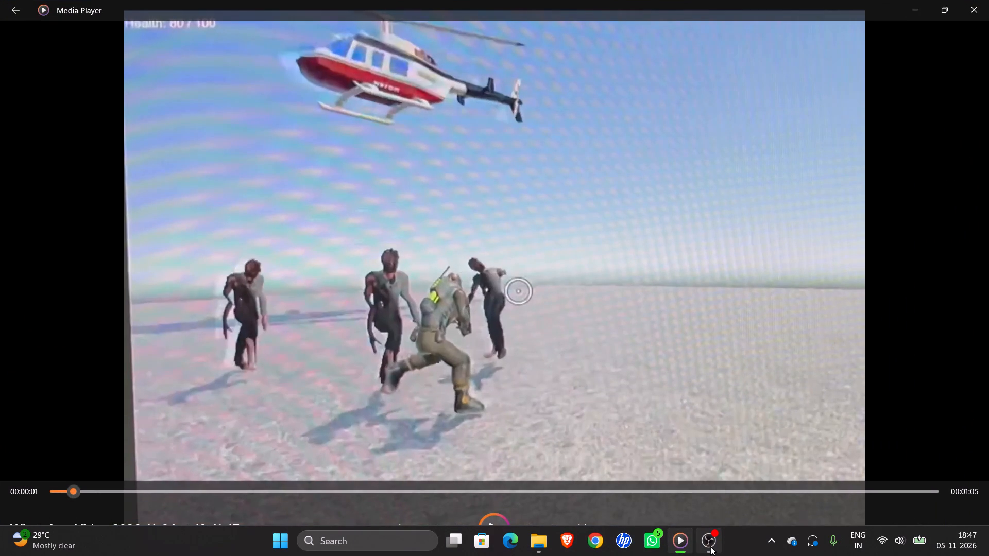
Return to OBS Studio, start recording with Scene 2, and minimize its window.
{"action": "left_click", "coordinate": [711, 546]}
{"action": "left_click", "coordinate": [711, 546]}
{"action": "left_click", "coordinate": [711, 546]}
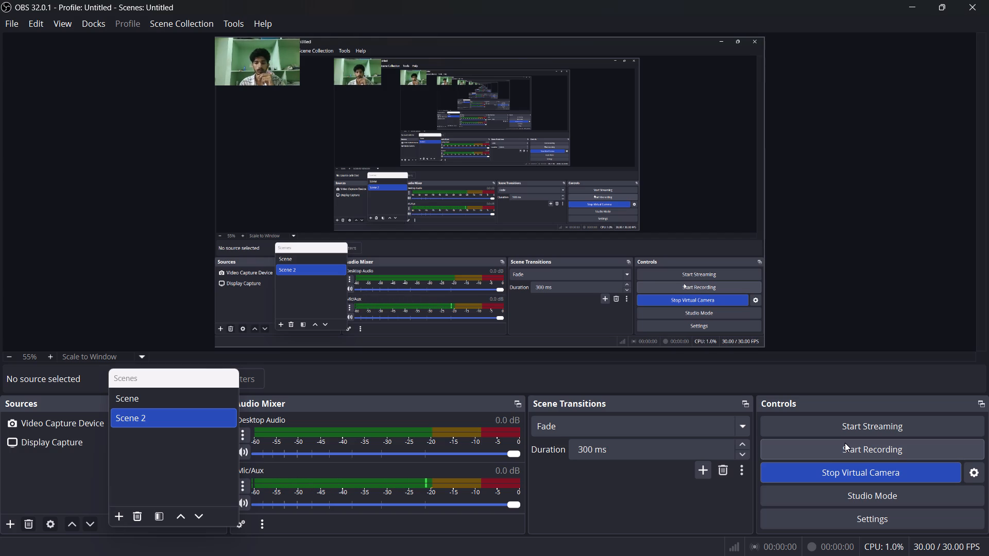
{"action": "left_click", "coordinate": [845, 443]}
{"action": "left_click", "coordinate": [902, 8]}
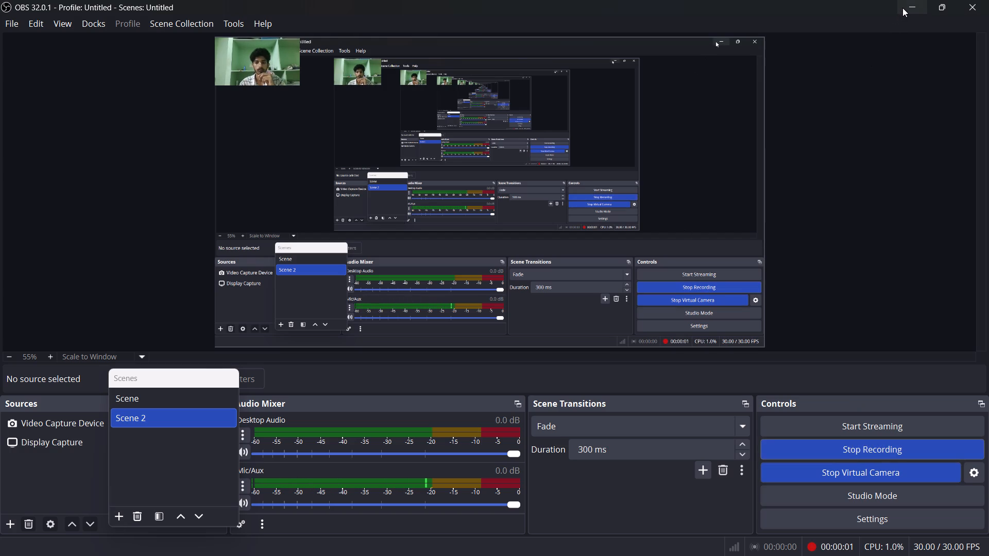
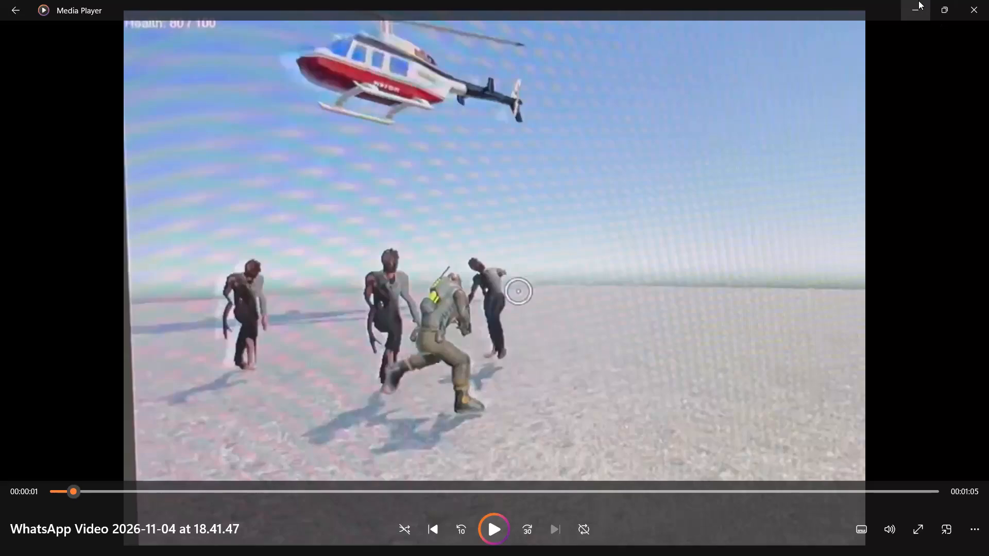
Minimize the gameplay video, switch back to OBS Studio and stop the recording.
{"action": "left_click", "coordinate": [917, 1]}
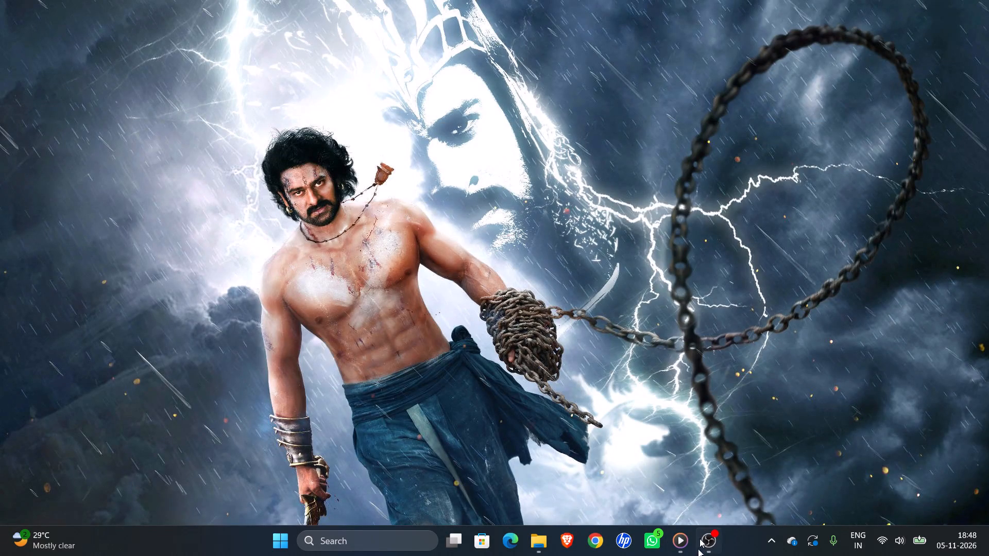
{"action": "left_click", "coordinate": [714, 548]}
{"action": "left_click", "coordinate": [877, 450]}
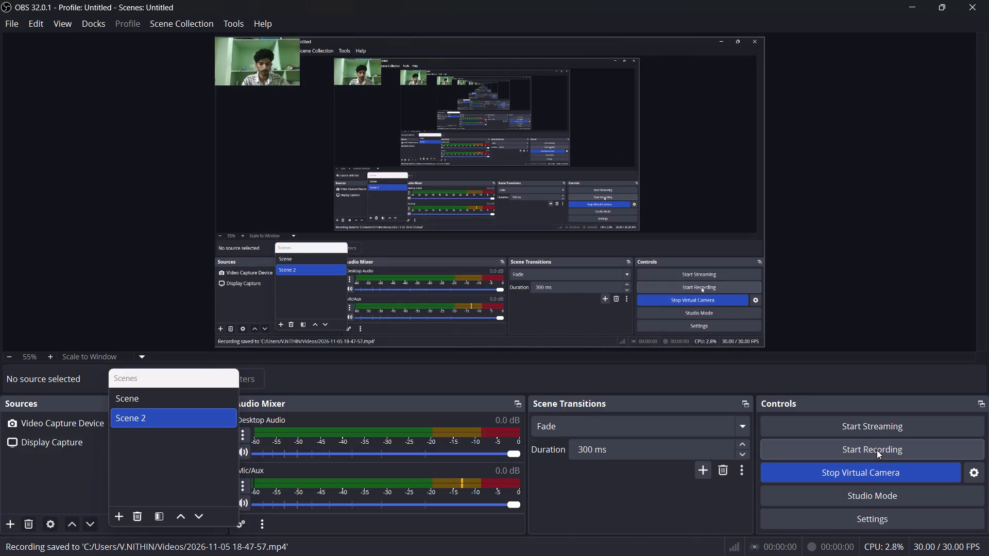
{"action": "left_click", "coordinate": [11, 32]}
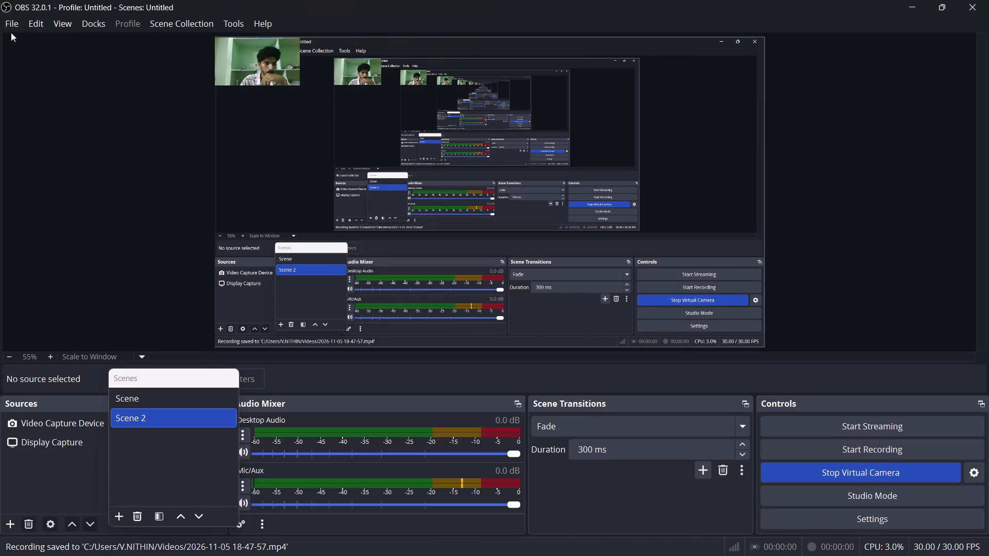
{"action": "left_click", "coordinate": [11, 28]}
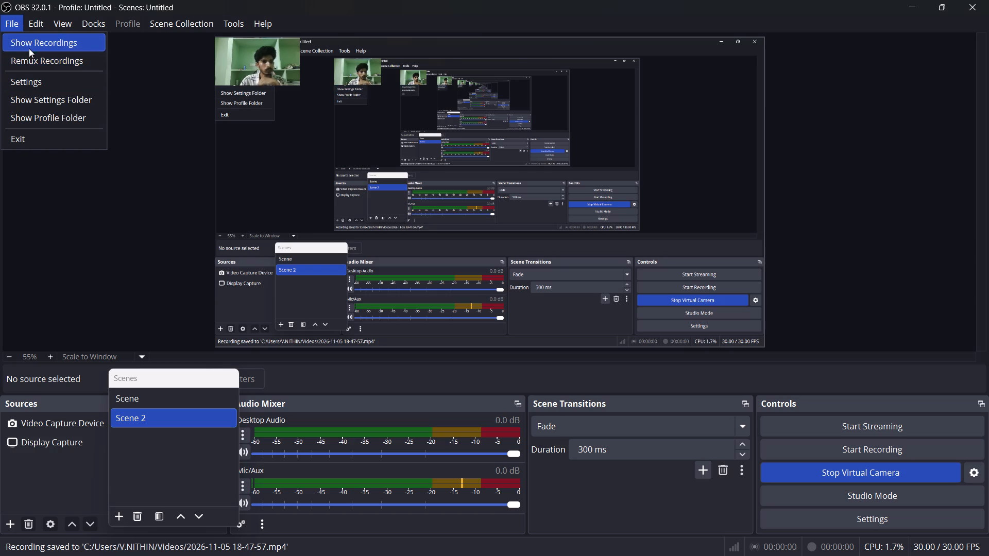
{"action": "left_click", "coordinate": [28, 47]}
{"action": "left_click", "coordinate": [397, 301]}
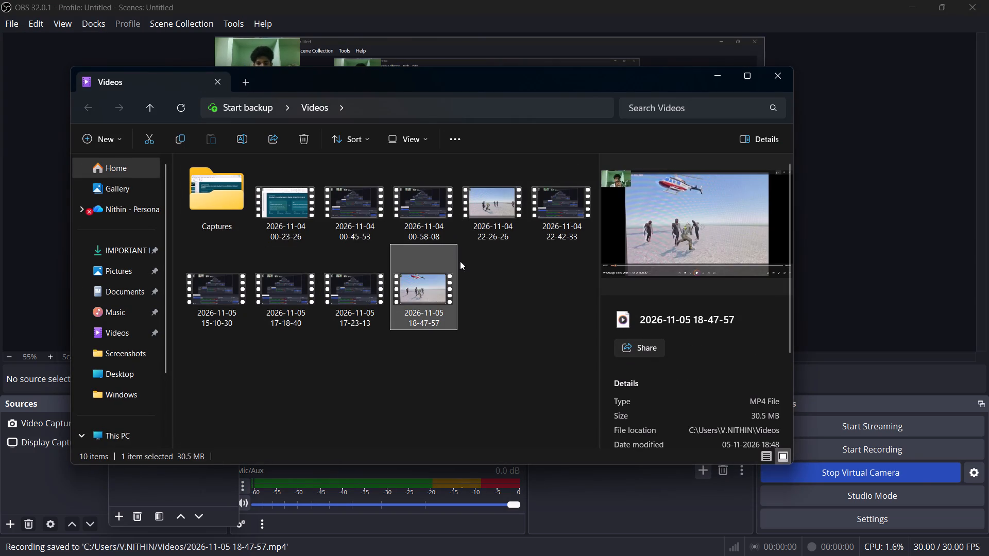
{"action": "left_click", "coordinate": [451, 283]}
{"action": "double_click", "coordinate": [450, 283]}
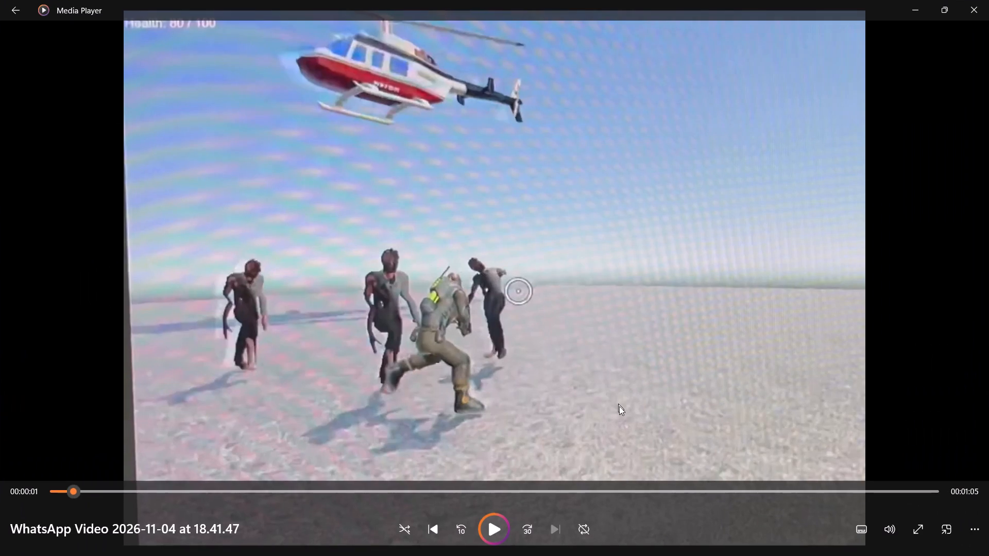
{"action": "left_click", "coordinate": [493, 523]}
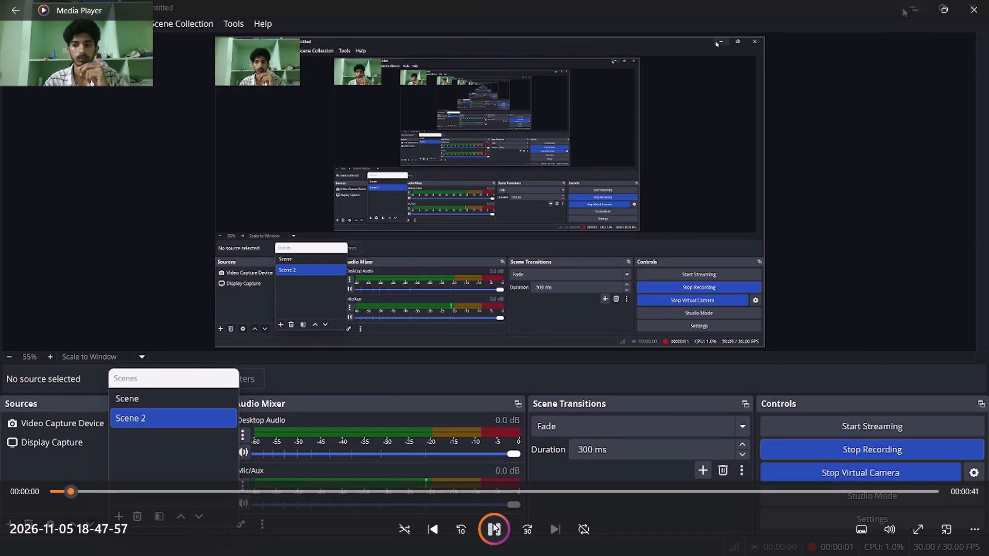
{"action": "left_click", "coordinate": [493, 523]}
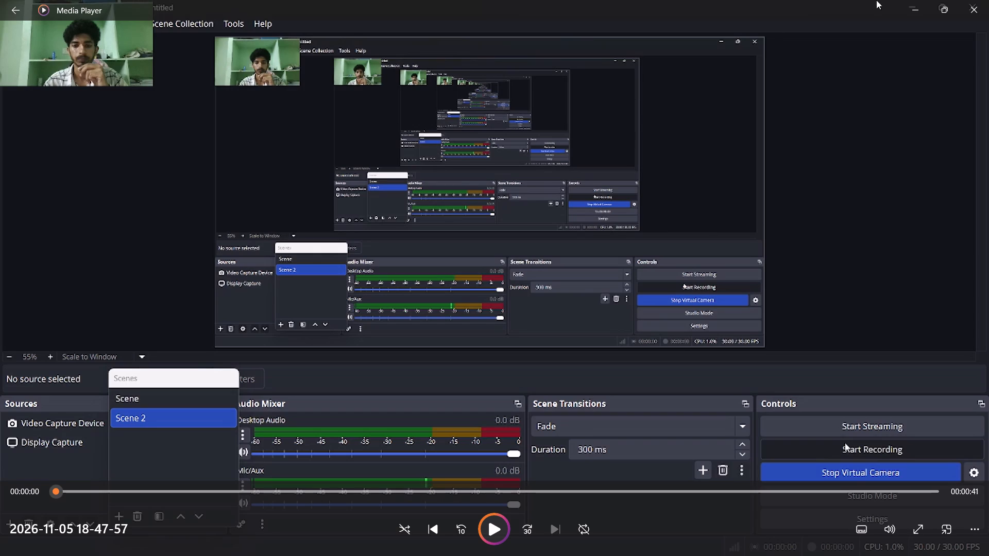
{"action": "left_click", "coordinate": [927, 0]}
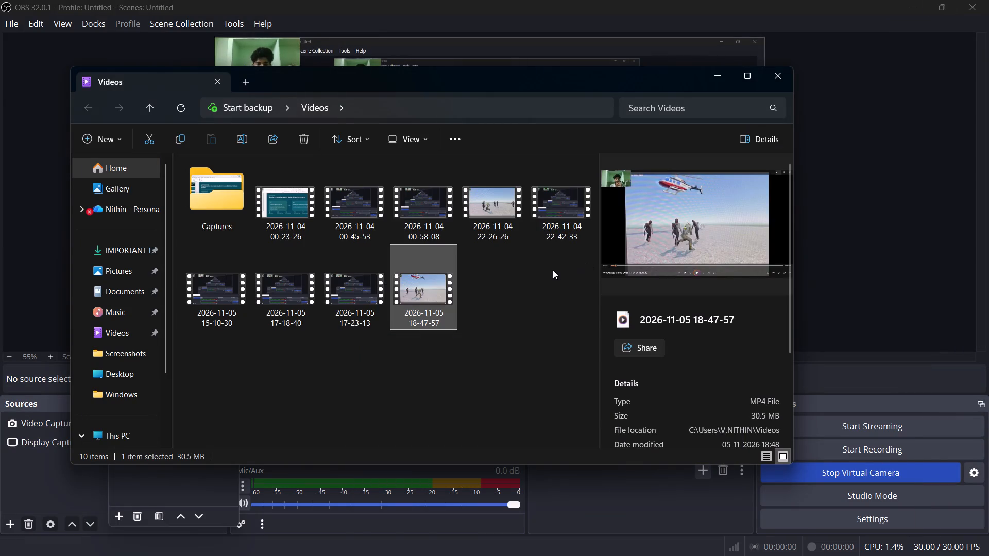
Exit OBS Studio, agreeing to shut down its active outputs.
{"action": "left_click_drag", "start_coordinate": [767, 78], "coordinate": [755, 56]}
{"action": "left_click_drag", "start_coordinate": [755, 56], "coordinate": [751, 43]}
{"action": "left_click", "coordinate": [751, 43]}
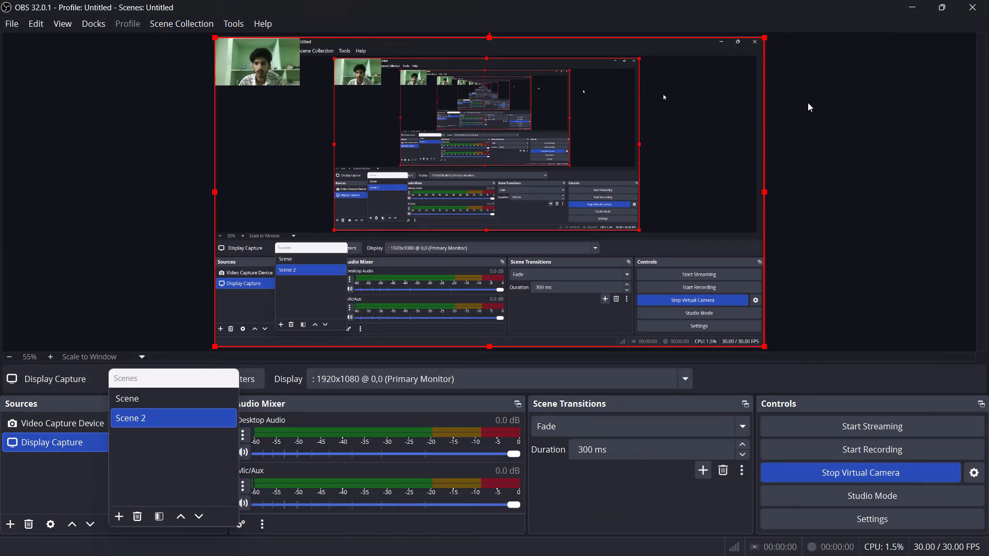
{"action": "double_click", "coordinate": [970, 0]}
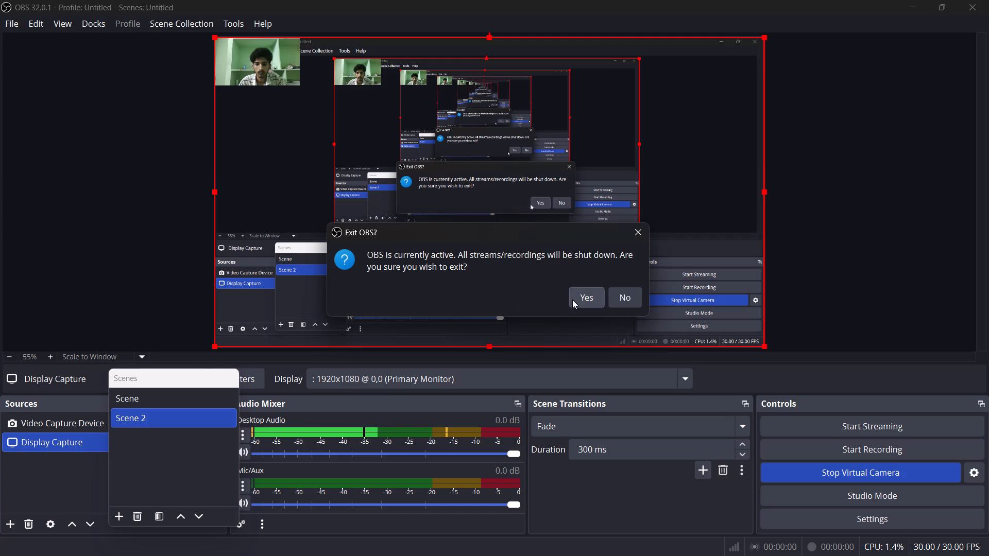
{"action": "left_click", "coordinate": [582, 290]}
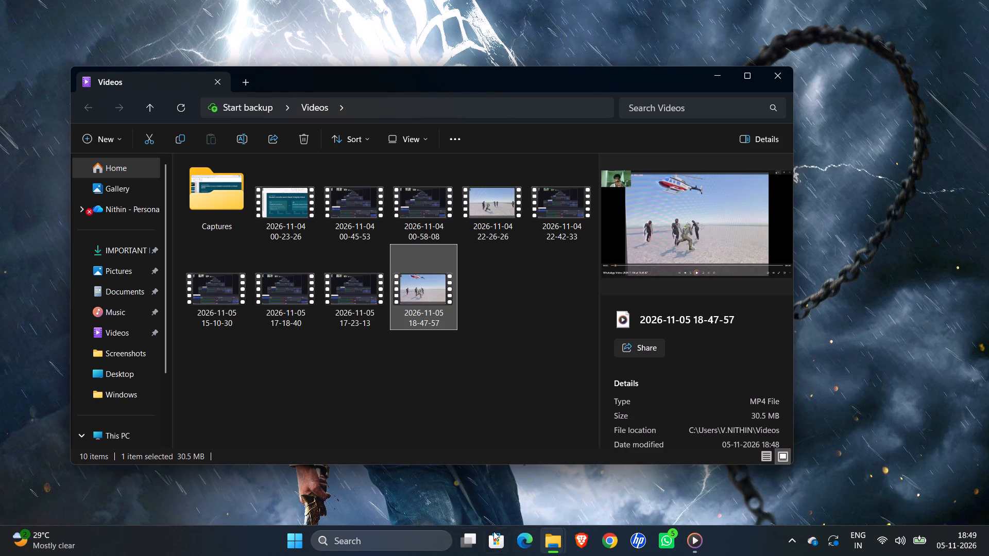
Open Microsoft Clipchamp from the recent searches and create a new video from scratch.
{"action": "left_click", "coordinate": [417, 541]}
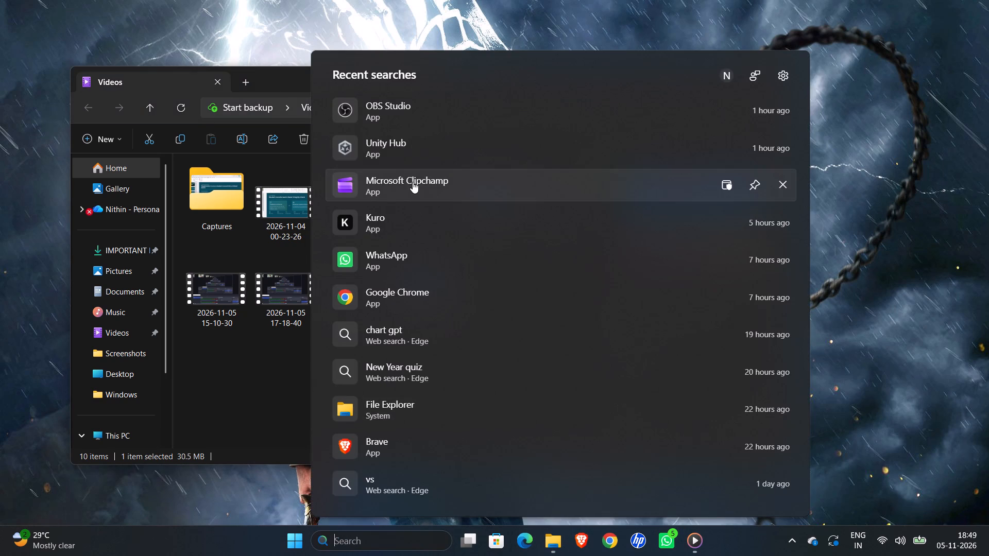
{"action": "double_click", "coordinate": [411, 183]}
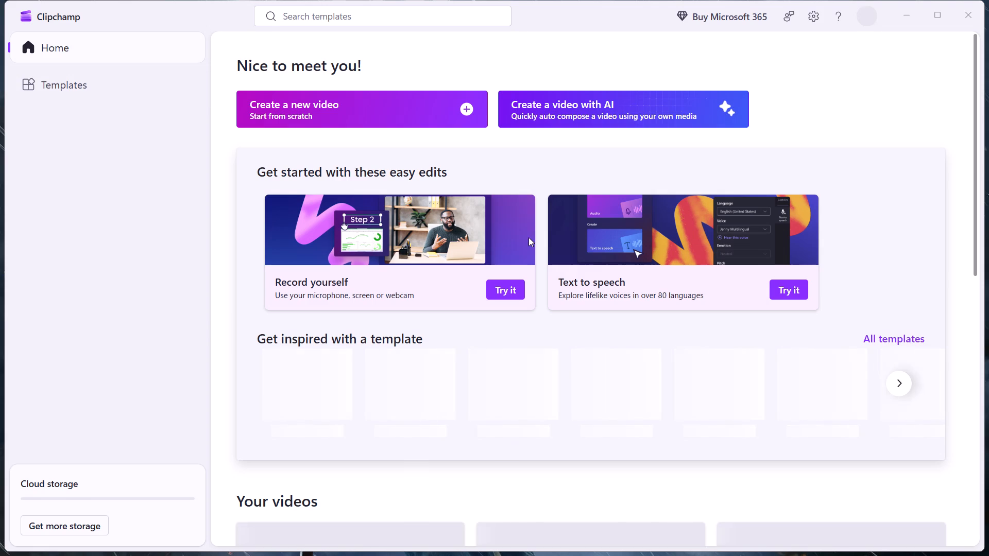
{"action": "left_click", "coordinate": [285, 115]}
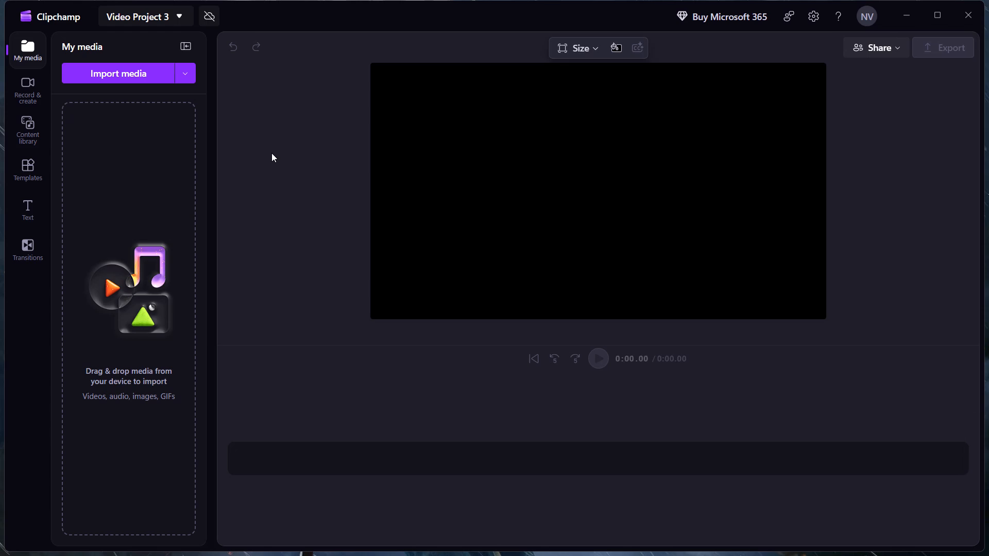
Import GMDD PROJECT VIDEO from the IMPORTANT FILES folder and place it on the timeline.
{"action": "left_click", "coordinate": [145, 73]}
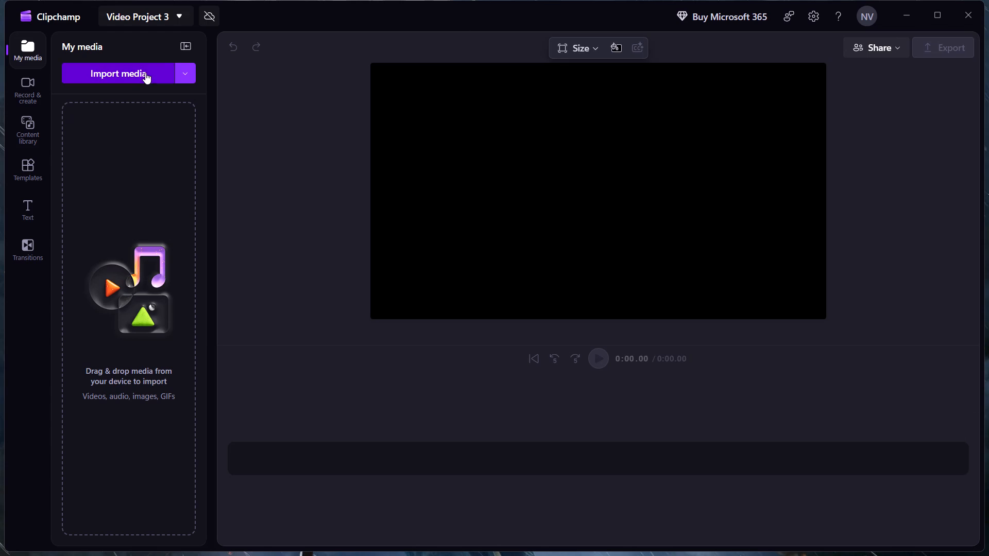
{"action": "scroll", "coordinate": [185, 133], "scroll_direction": "down", "scroll_amount": 4}
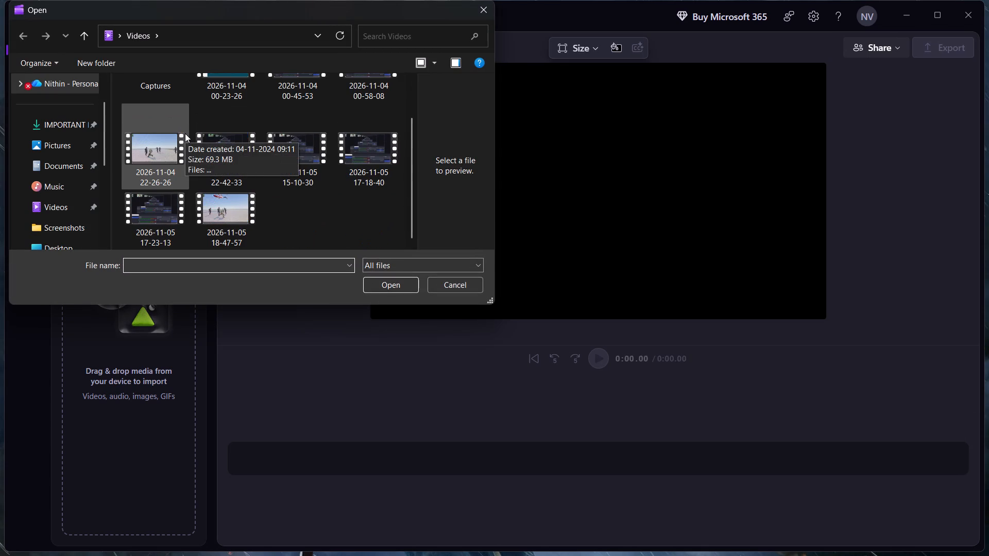
{"action": "left_click", "coordinate": [62, 120]}
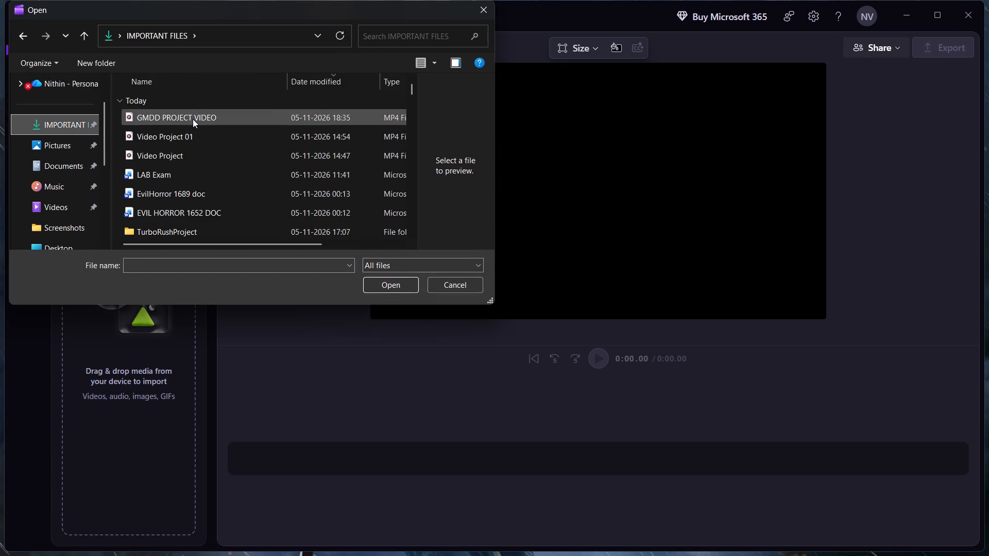
{"action": "double_click", "coordinate": [193, 119]}
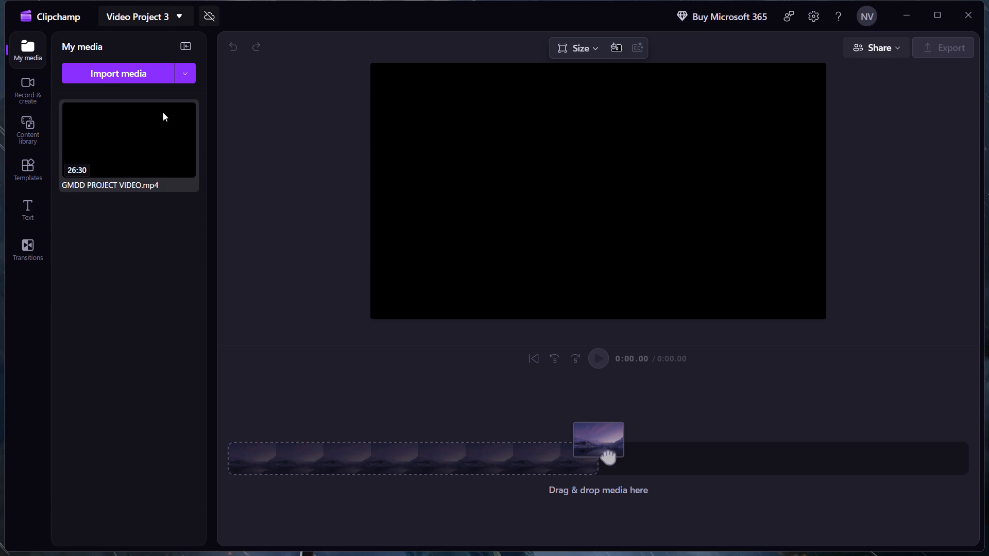
{"action": "left_click_drag", "start_coordinate": [174, 132], "coordinate": [414, 444]}
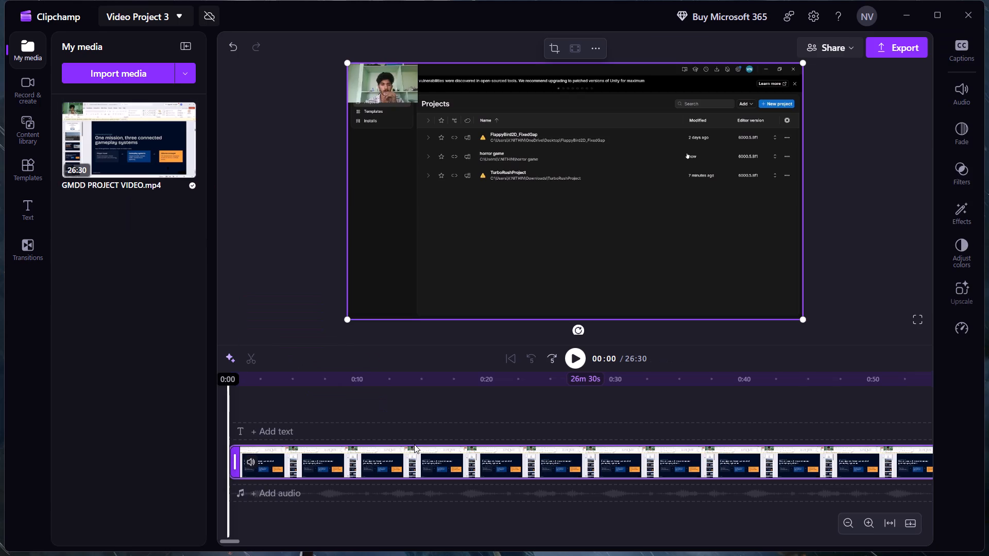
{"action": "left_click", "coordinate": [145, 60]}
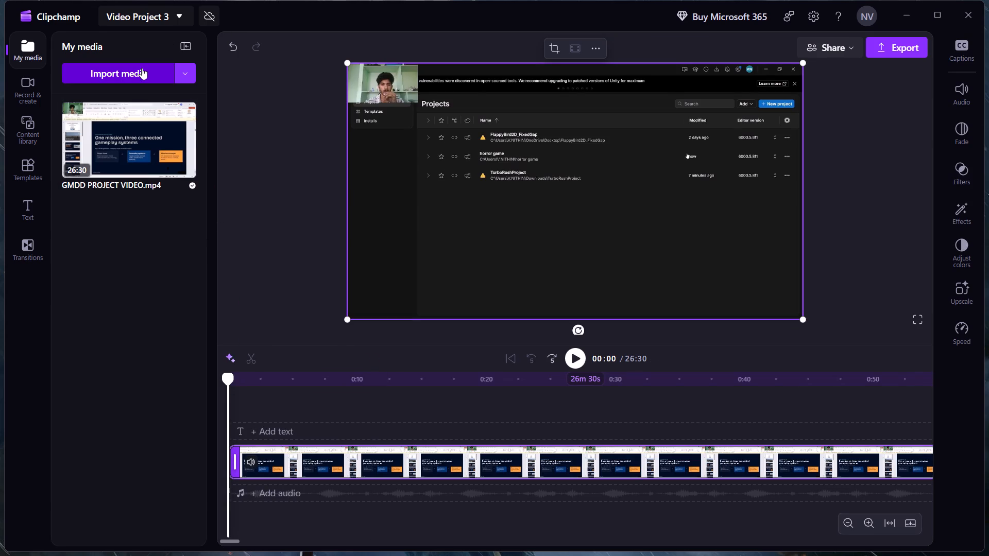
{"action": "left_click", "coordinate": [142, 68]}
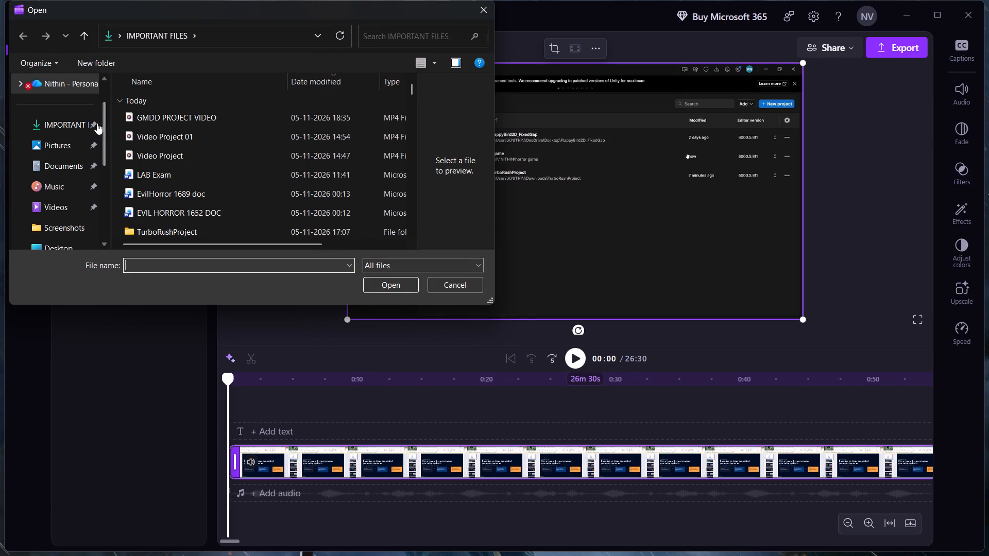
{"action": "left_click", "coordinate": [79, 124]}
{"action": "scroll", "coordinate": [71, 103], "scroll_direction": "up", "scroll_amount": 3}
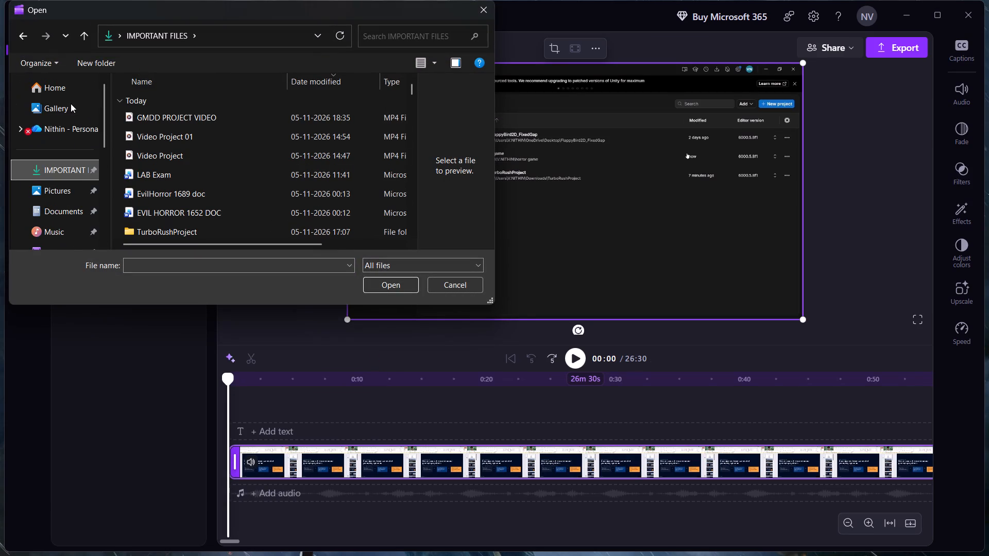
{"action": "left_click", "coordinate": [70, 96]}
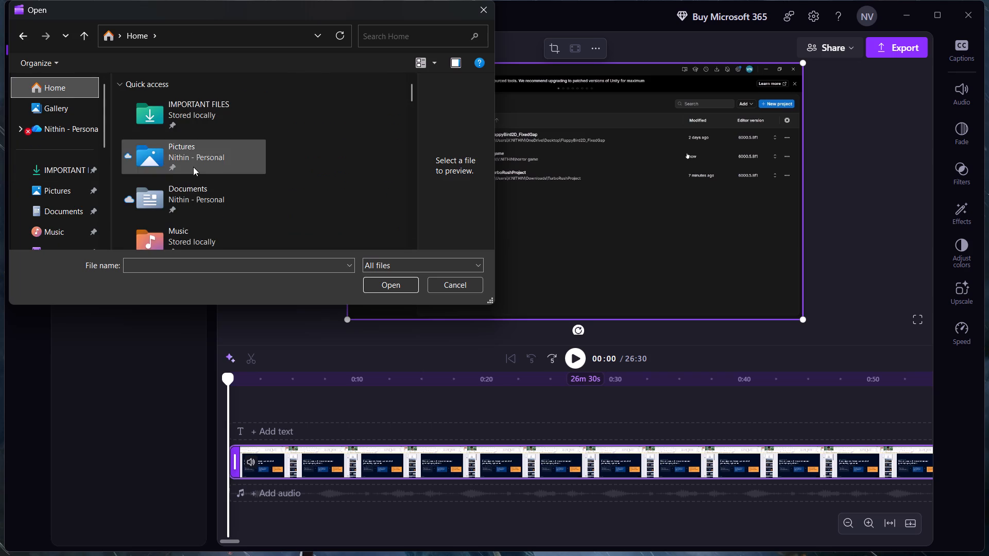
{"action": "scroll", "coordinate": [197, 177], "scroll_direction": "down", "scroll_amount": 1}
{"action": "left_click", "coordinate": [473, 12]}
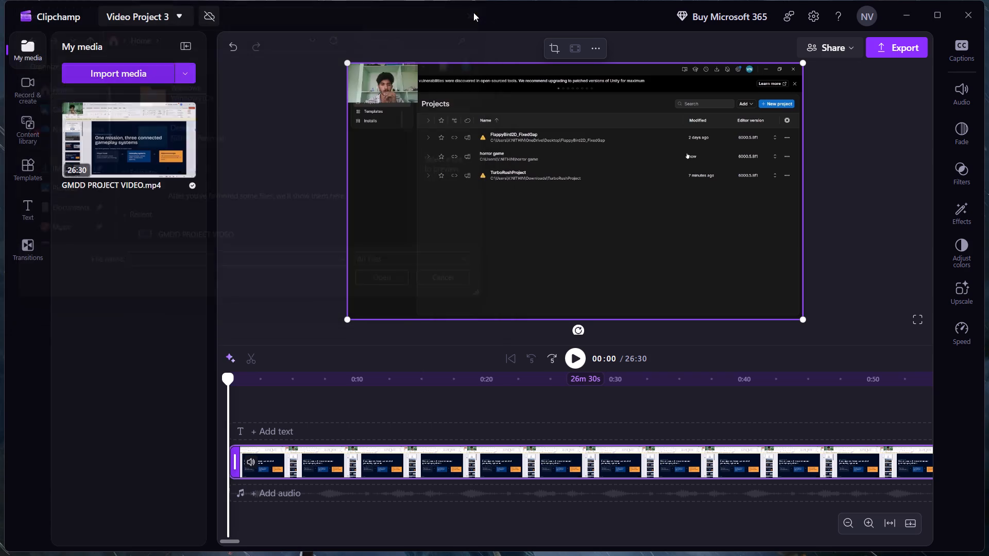
Browse IMPORTANT FILES, Documents, Pictures, Gallery and the OneDrive Desktop in the import dialog for the recording, and close it without importing.
{"action": "left_click", "coordinate": [119, 76]}
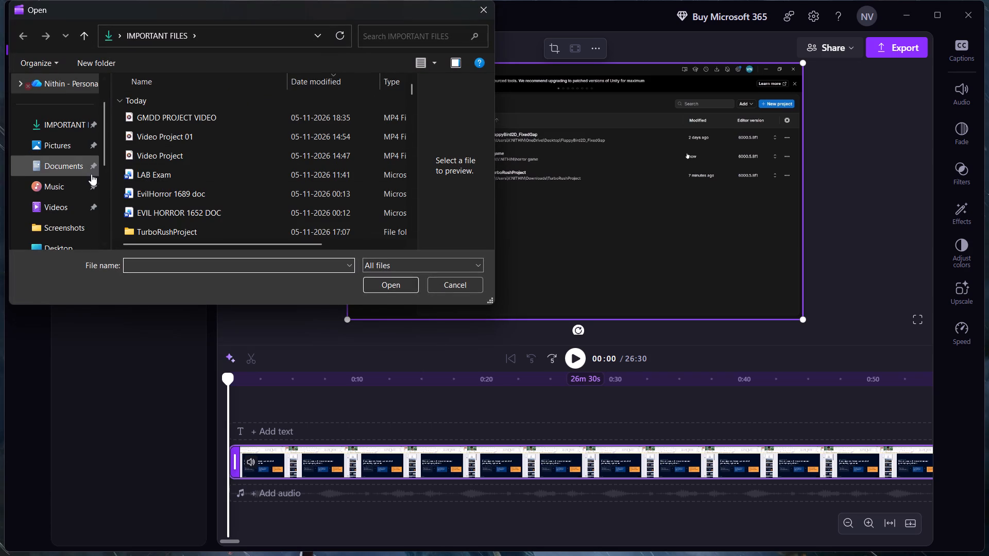
{"action": "left_click", "coordinate": [75, 136]}
{"action": "left_click", "coordinate": [71, 128]}
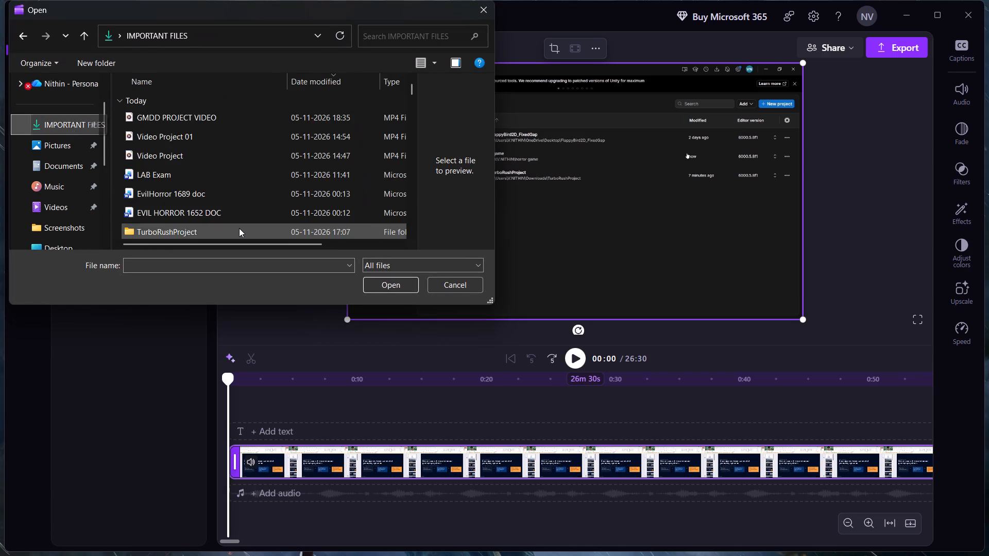
{"action": "scroll", "coordinate": [239, 228], "scroll_direction": "down", "scroll_amount": 10}
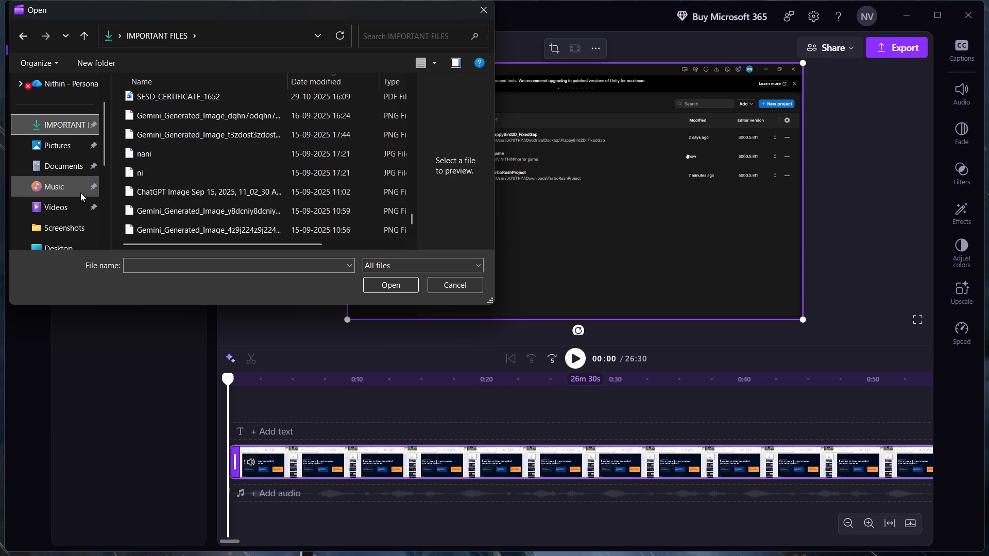
{"action": "left_click", "coordinate": [80, 193]}
{"action": "left_click", "coordinate": [75, 164]}
{"action": "left_click", "coordinate": [75, 153]}
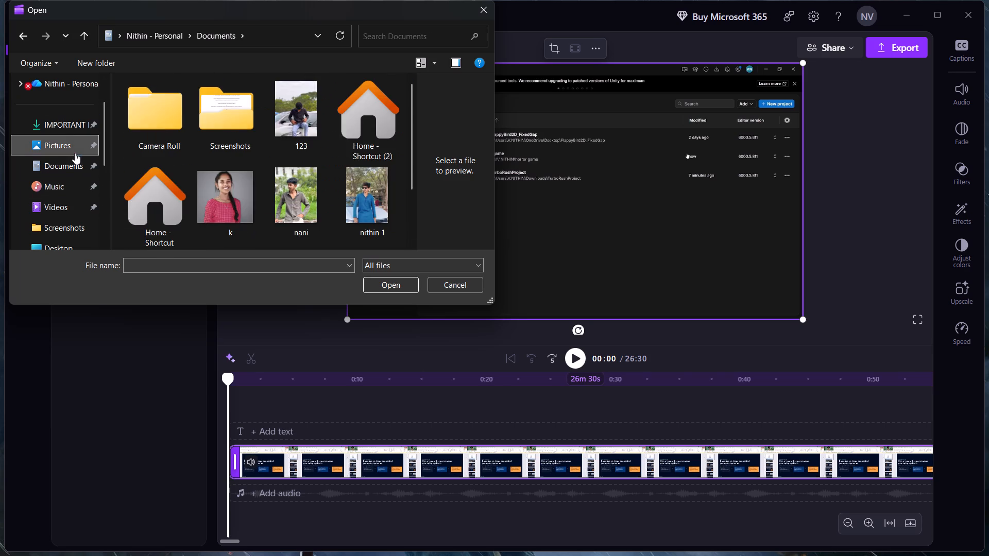
{"action": "left_click", "coordinate": [67, 127]}
{"action": "scroll", "coordinate": [150, 149], "scroll_direction": "down", "scroll_amount": 1}
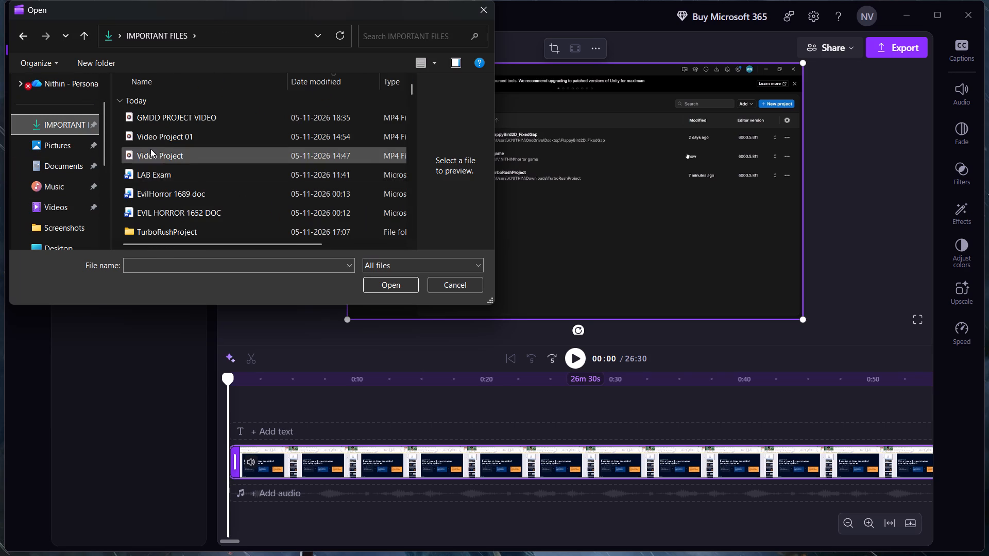
{"action": "scroll", "coordinate": [150, 149], "scroll_direction": "down", "scroll_amount": 12}
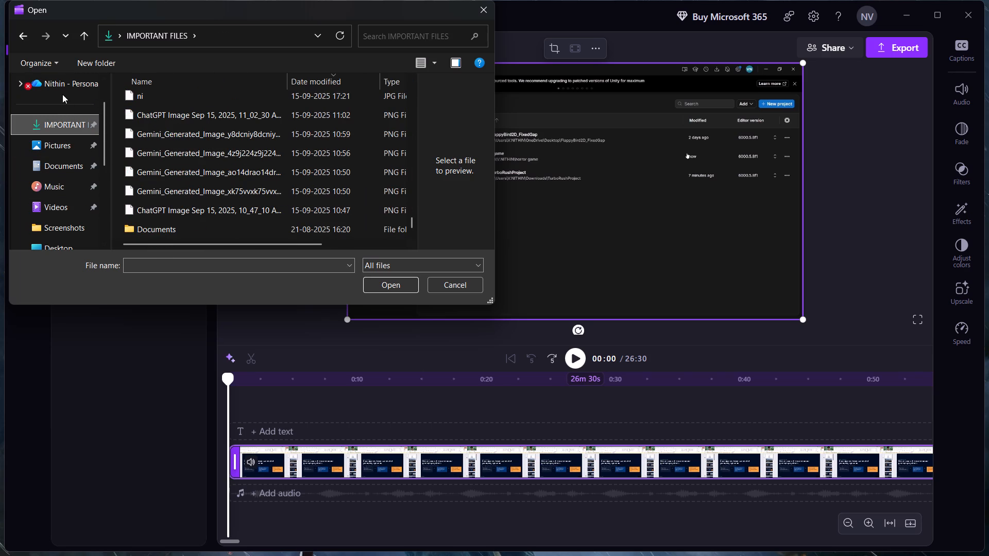
{"action": "left_click", "coordinate": [62, 94]}
{"action": "left_click", "coordinate": [62, 89]}
{"action": "scroll", "coordinate": [62, 89], "scroll_direction": "up", "scroll_amount": 1}
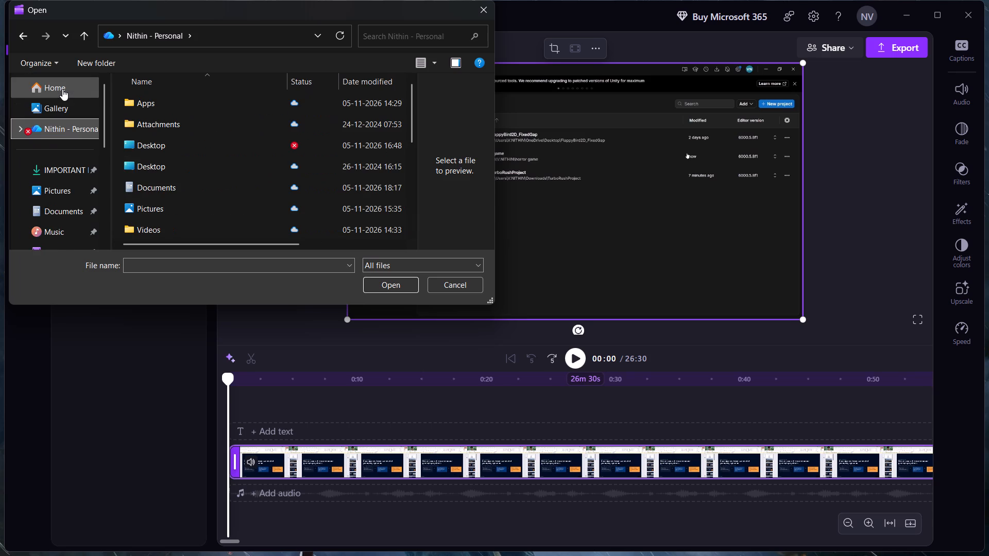
{"action": "scroll", "coordinate": [62, 89], "scroll_direction": "up", "scroll_amount": 1}
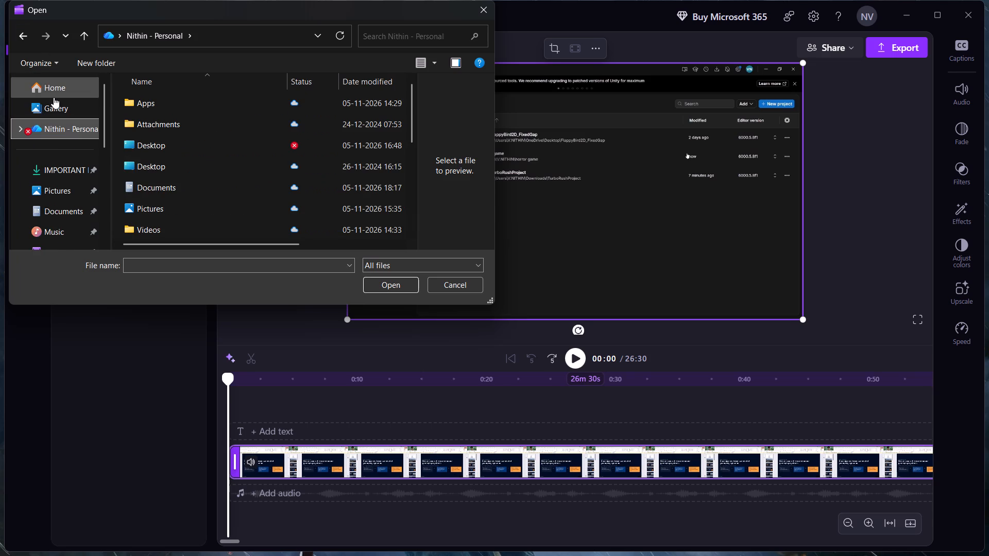
{"action": "left_click", "coordinate": [54, 97]}
{"action": "left_click", "coordinate": [50, 101]}
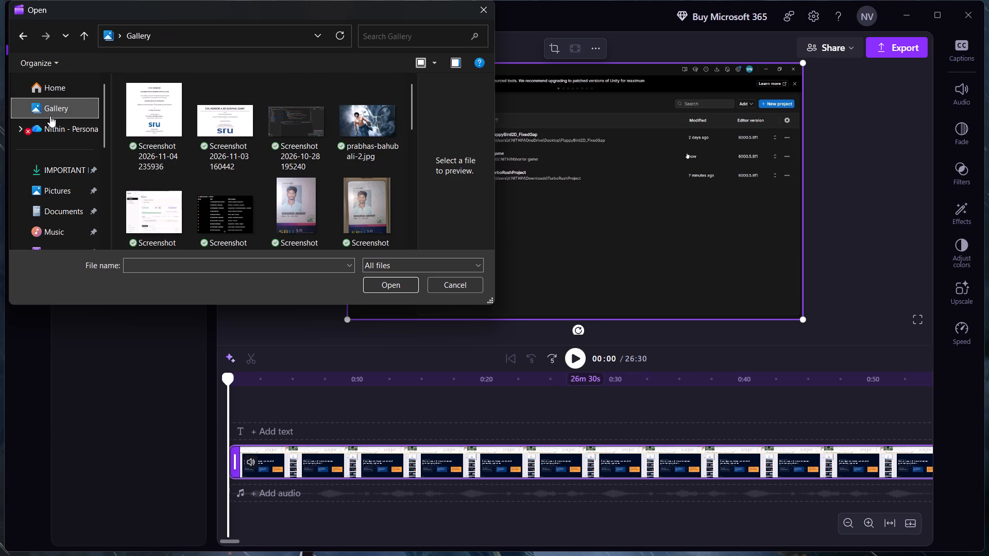
{"action": "left_click", "coordinate": [50, 117]}
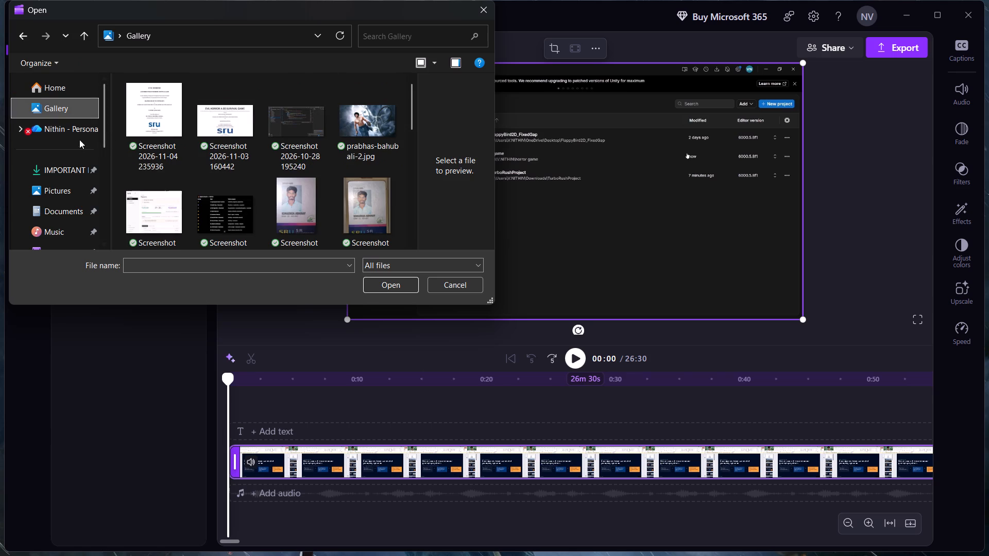
{"action": "left_click", "coordinate": [72, 129]}
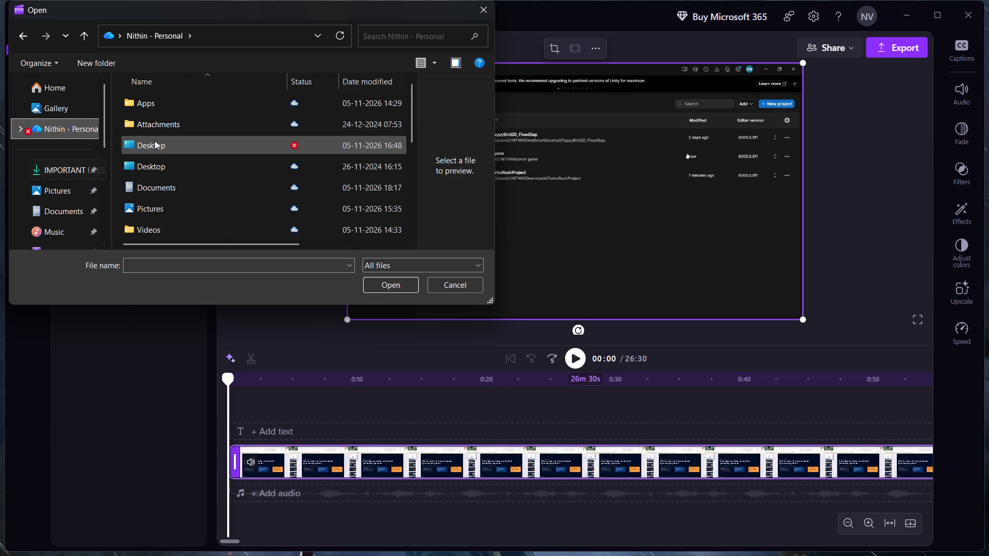
{"action": "left_click", "coordinate": [155, 141]}
{"action": "double_click", "coordinate": [155, 141]}
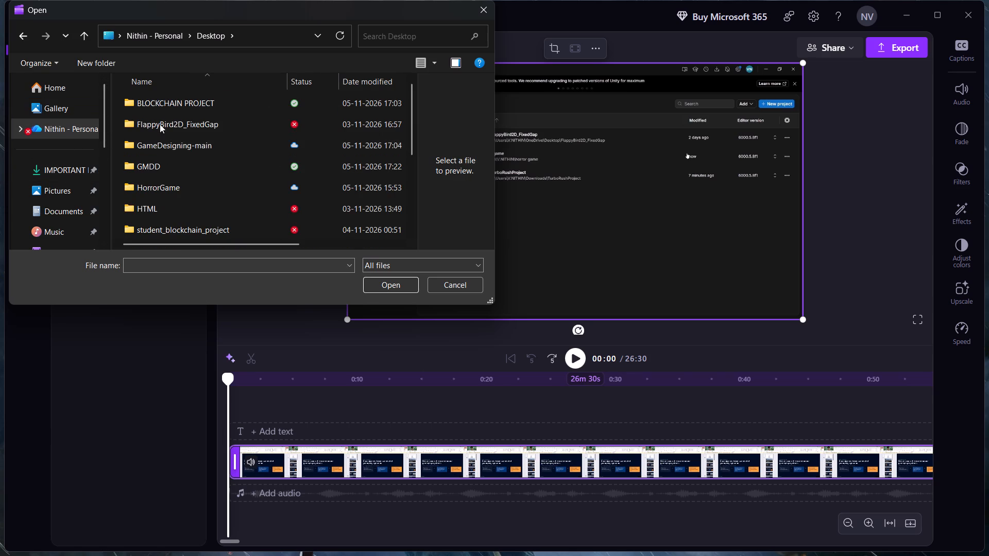
{"action": "scroll", "coordinate": [159, 122], "scroll_direction": "down", "scroll_amount": 2}
{"action": "left_click", "coordinate": [161, 111]}
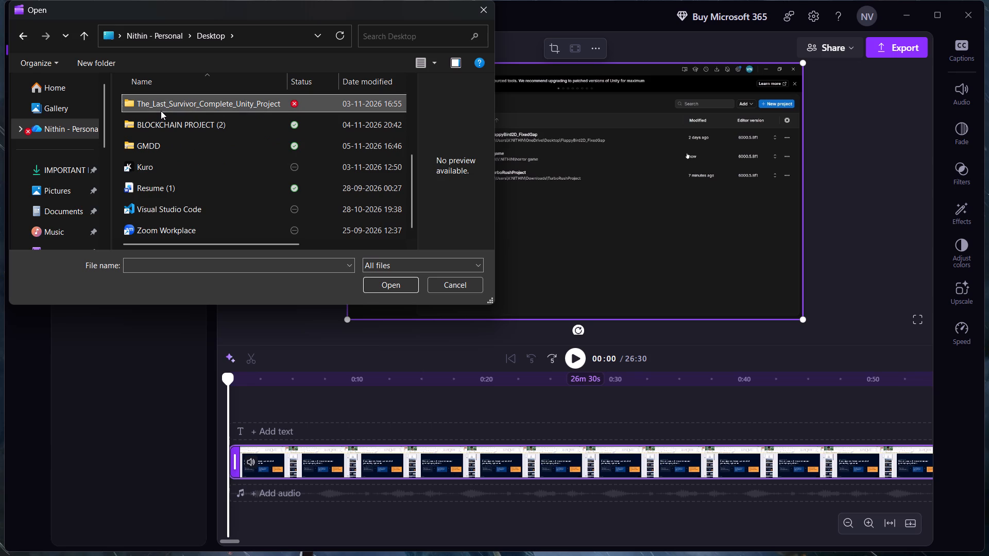
{"action": "left_click", "coordinate": [71, 181]}
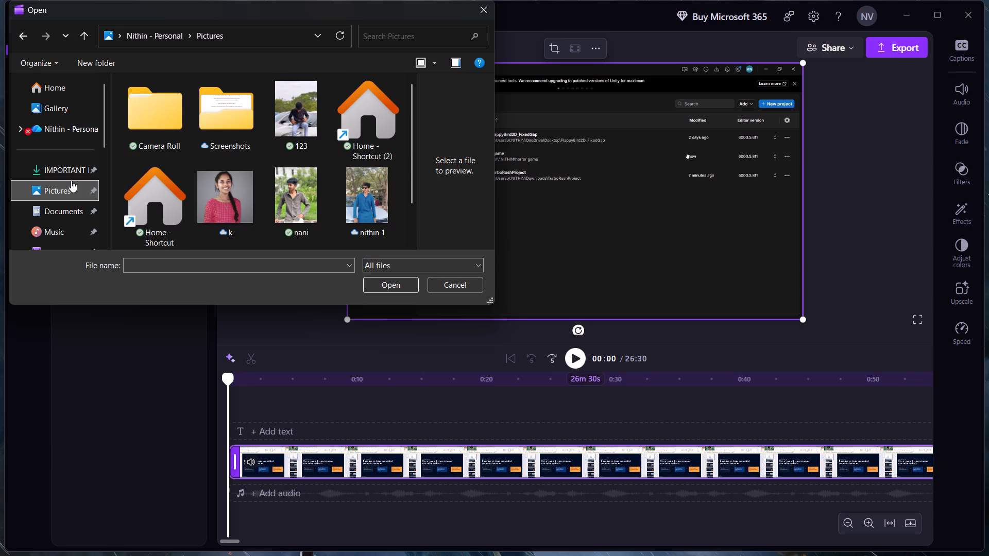
{"action": "scroll", "coordinate": [212, 208], "scroll_direction": "down", "scroll_amount": 4}
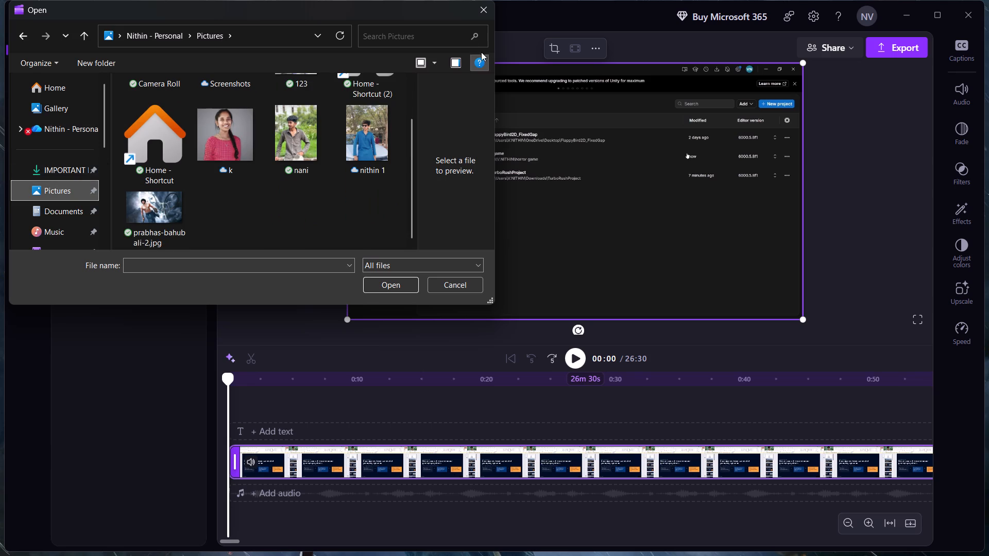
{"action": "left_click", "coordinate": [477, 18]}
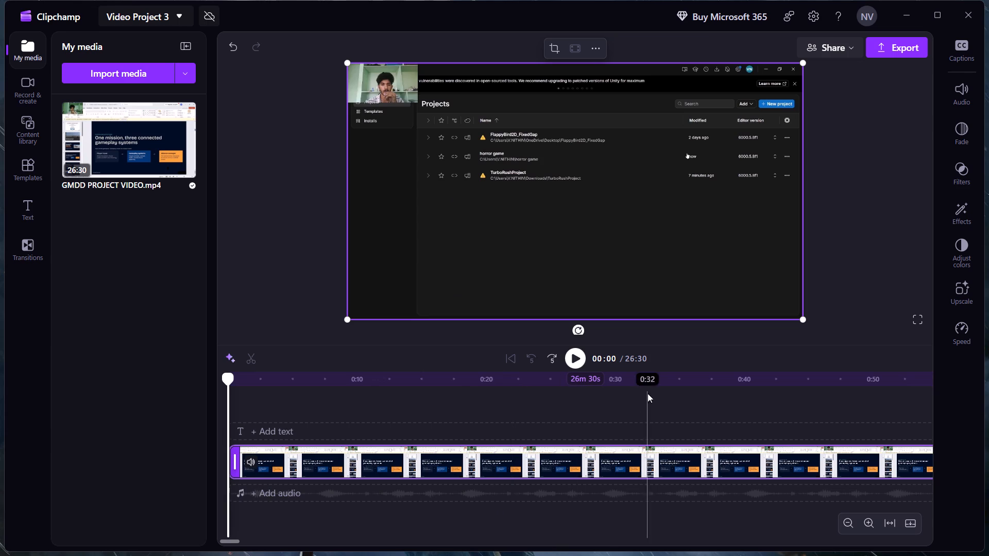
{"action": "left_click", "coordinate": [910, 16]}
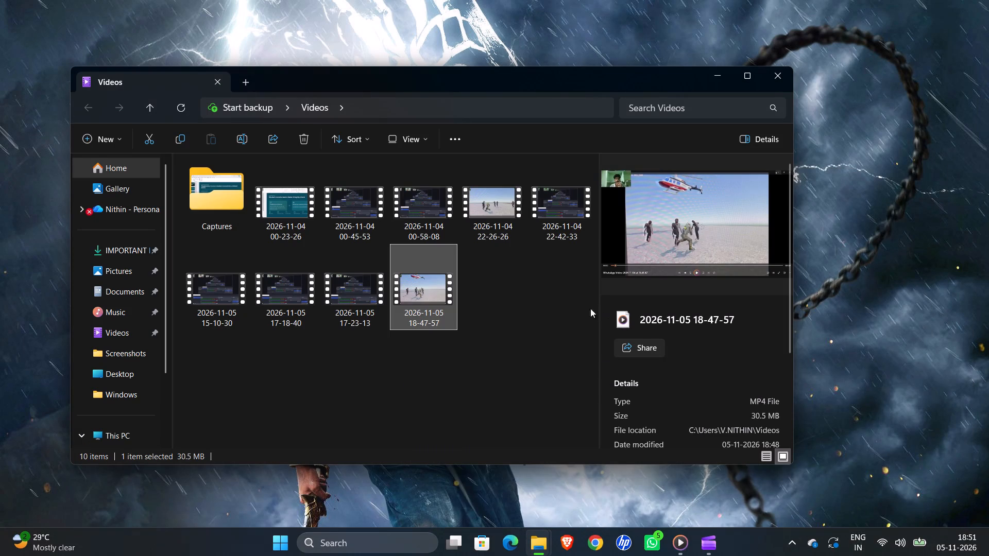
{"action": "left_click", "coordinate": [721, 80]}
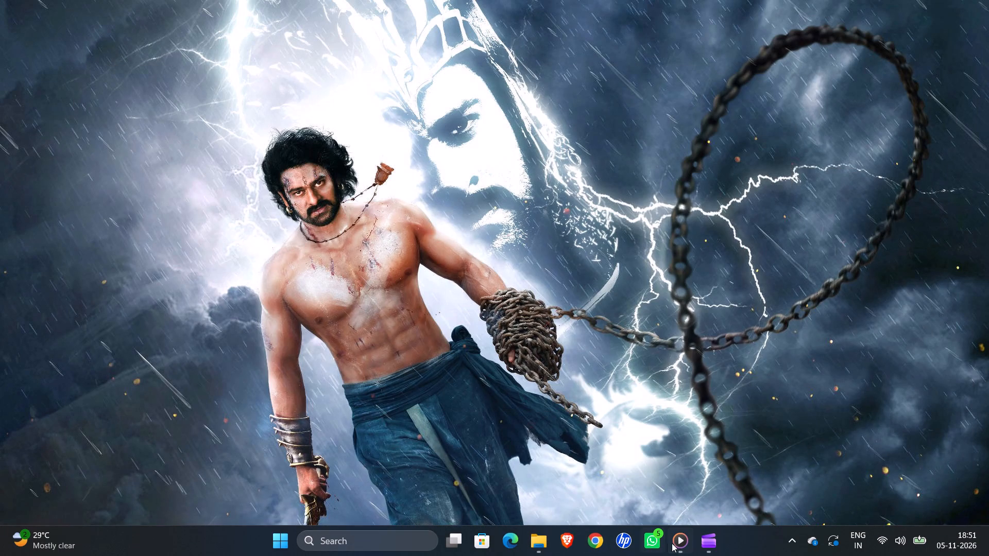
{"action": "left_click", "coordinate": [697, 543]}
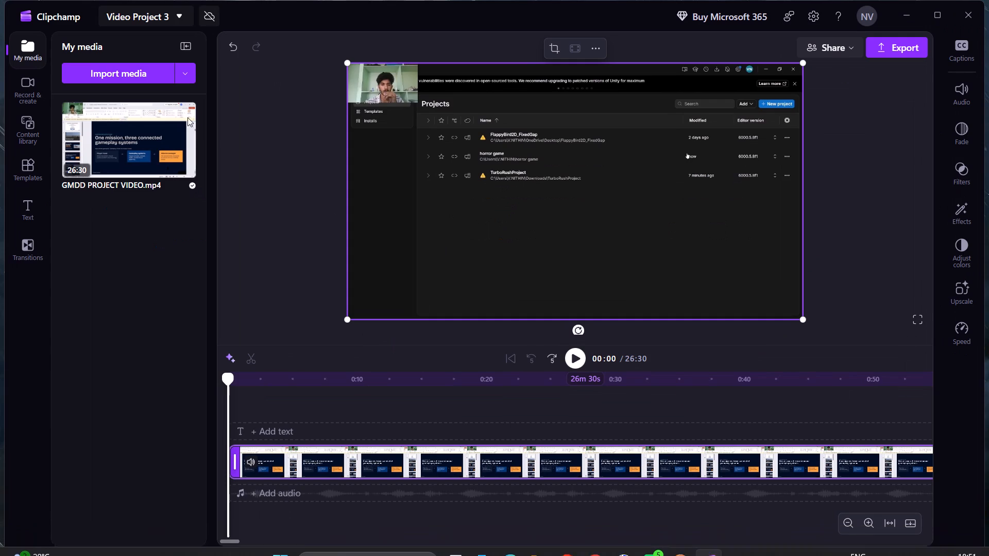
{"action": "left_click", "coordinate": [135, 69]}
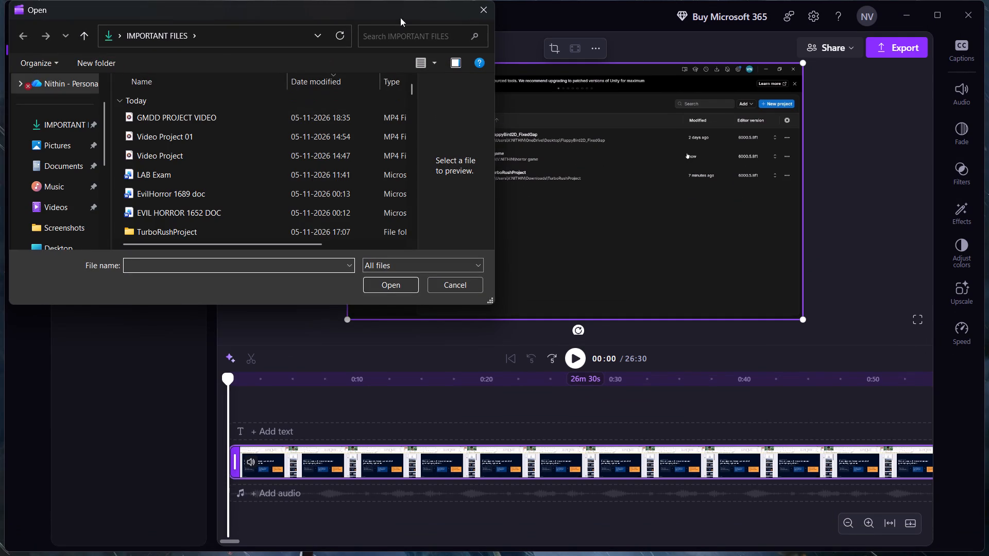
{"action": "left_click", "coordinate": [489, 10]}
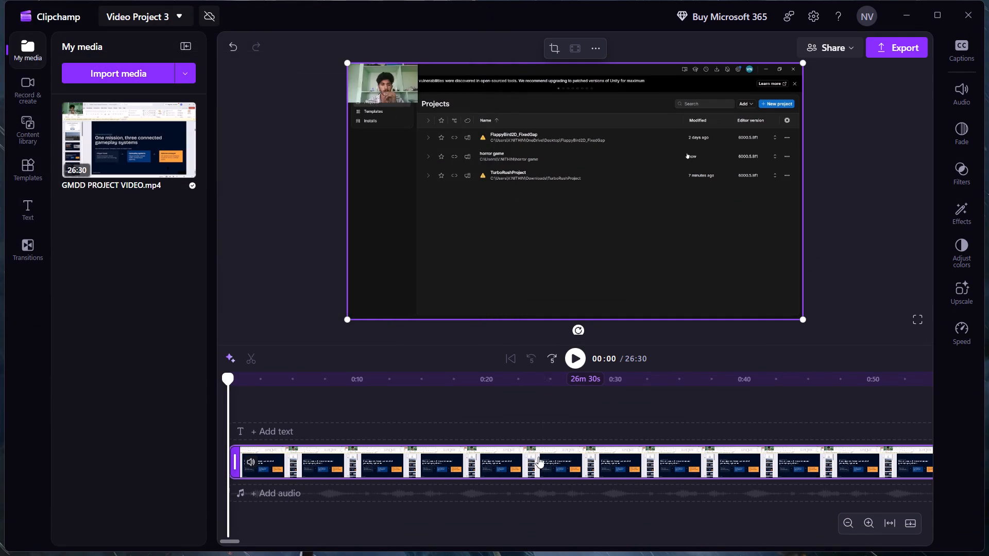
{"action": "left_click", "coordinate": [533, 543]}
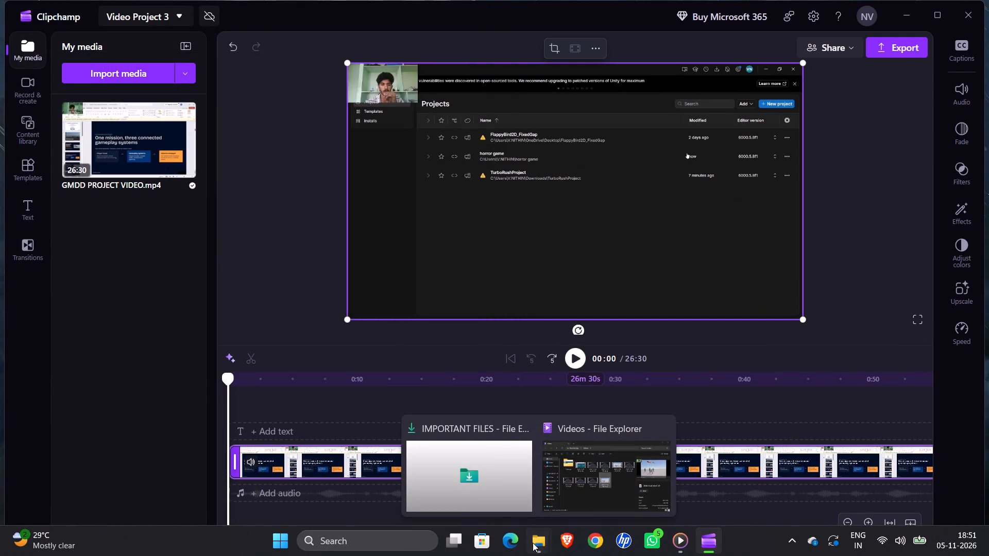
{"action": "left_click", "coordinate": [521, 428]}
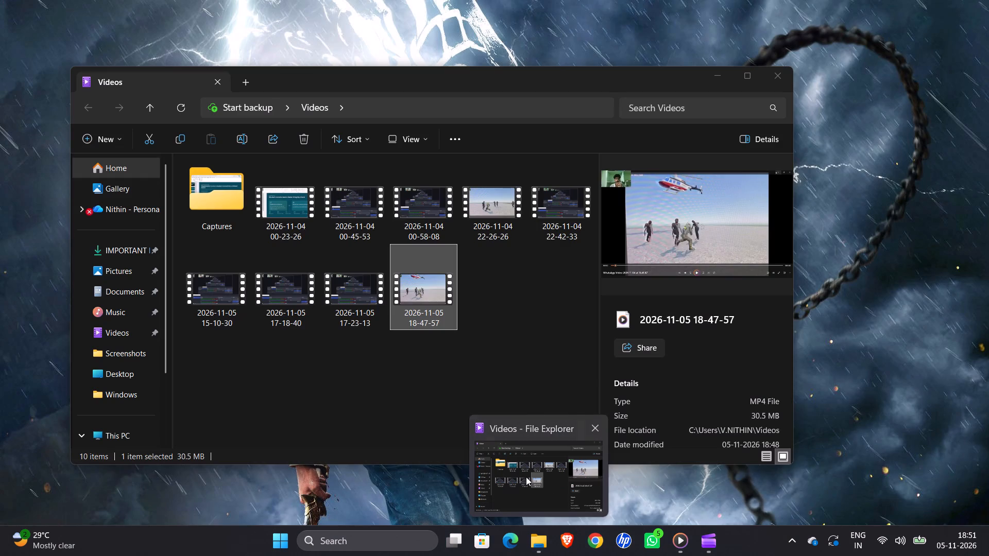
{"action": "left_click", "coordinate": [526, 477]}
{"action": "left_click_drag", "start_coordinate": [421, 273], "coordinate": [507, 497]}
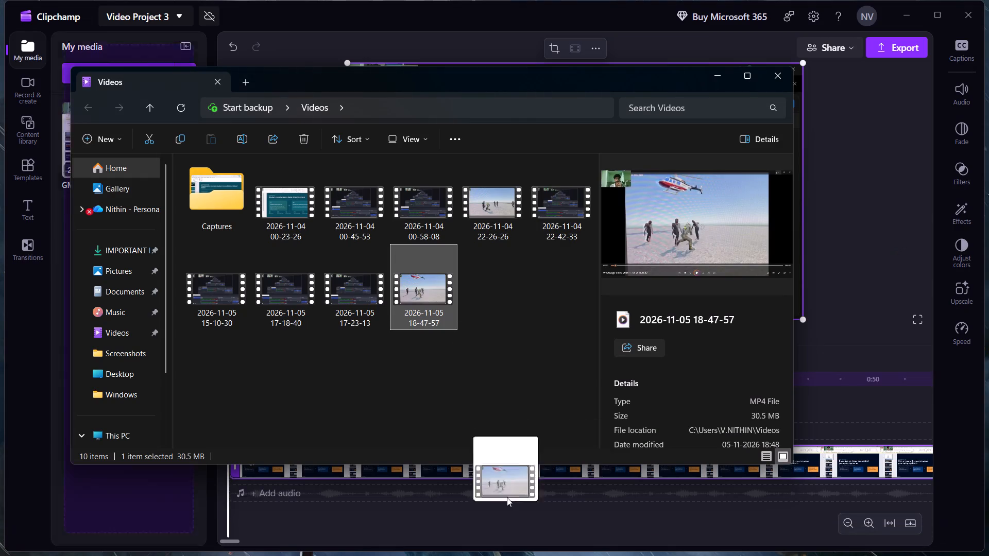
{"action": "left_click_drag", "start_coordinate": [507, 497], "coordinate": [526, 494]}
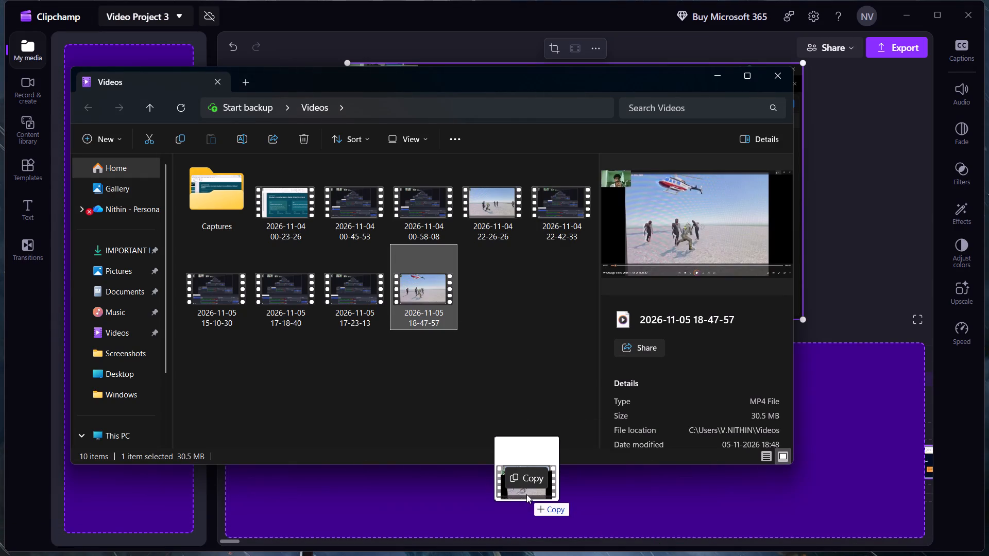
{"action": "left_click_drag", "start_coordinate": [526, 494], "coordinate": [858, 442]}
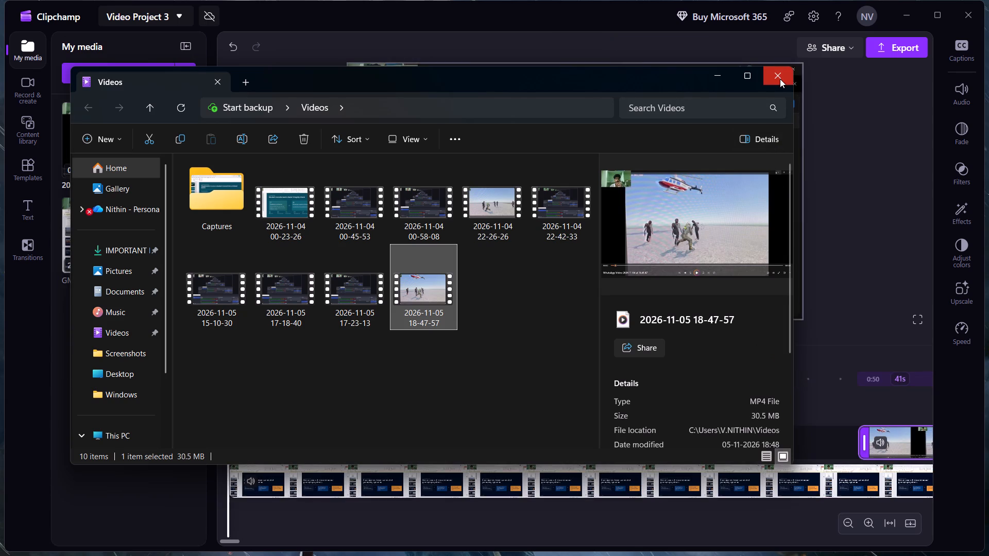
{"action": "left_click", "coordinate": [780, 79]}
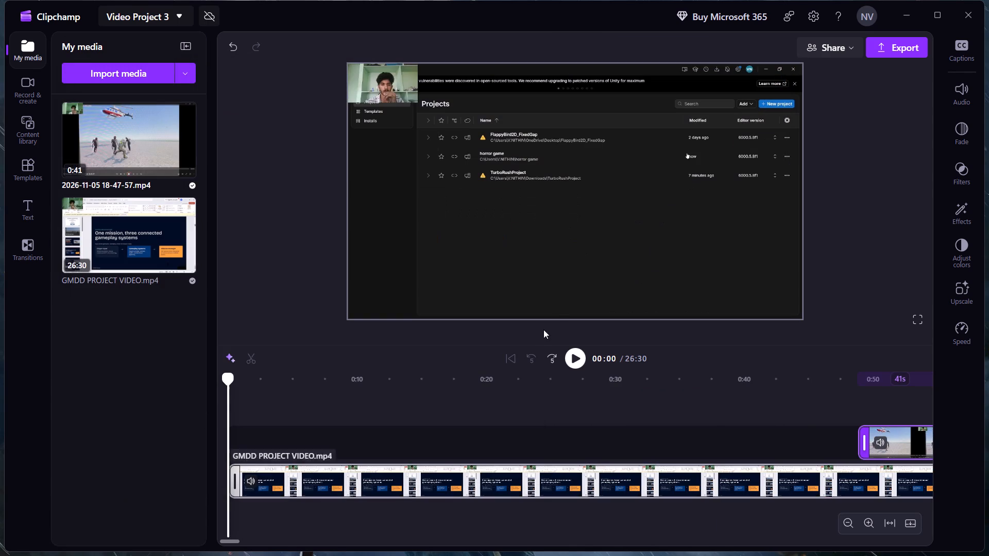
{"action": "scroll", "coordinate": [478, 340], "scroll_direction": "down", "scroll_amount": 4}
{"action": "scroll", "coordinate": [577, 481], "scroll_direction": "left", "scroll_amount": 6}
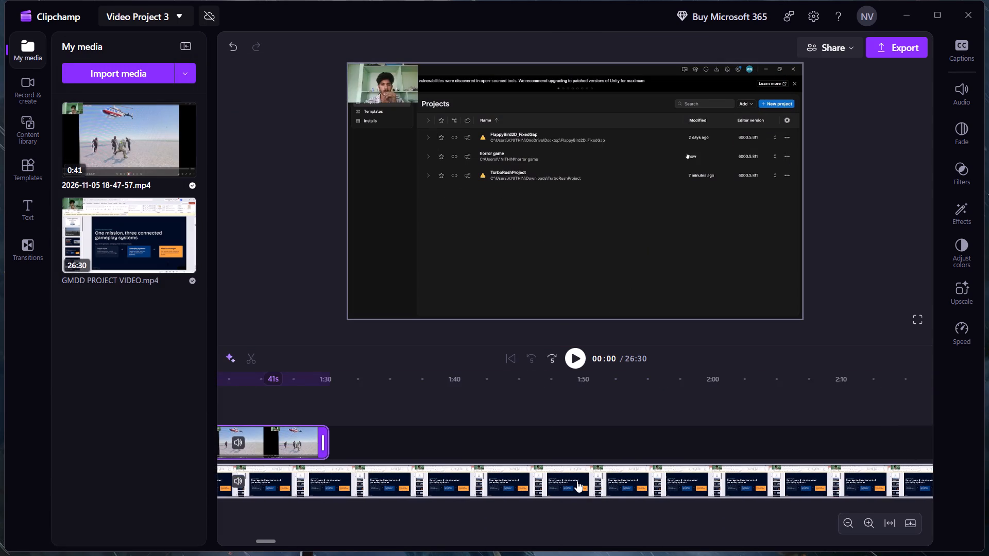
{"action": "scroll", "coordinate": [577, 481], "scroll_direction": "right", "scroll_amount": 1}
{"action": "left_click_drag", "start_coordinate": [345, 443], "coordinate": [805, 435]}
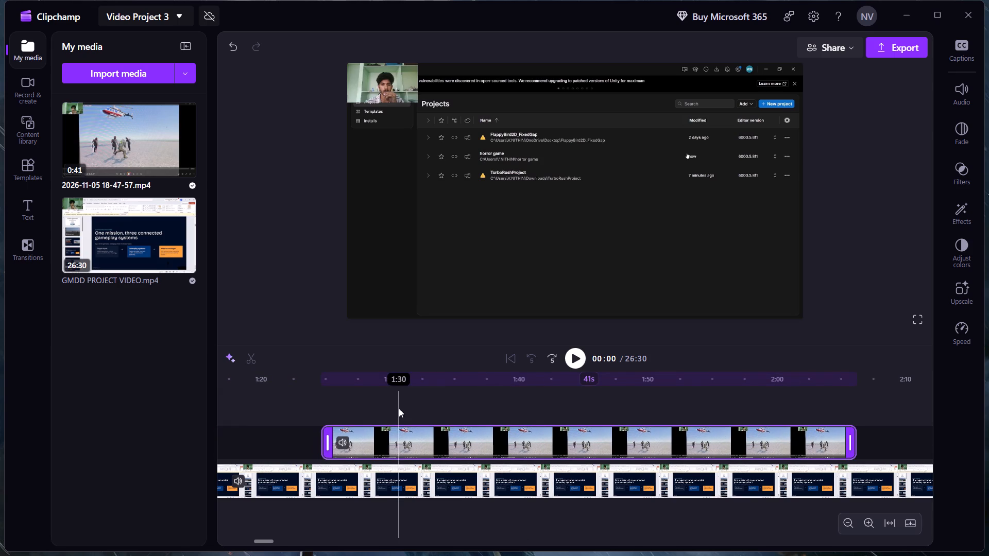
{"action": "left_click_drag", "start_coordinate": [329, 440], "coordinate": [621, 420]}
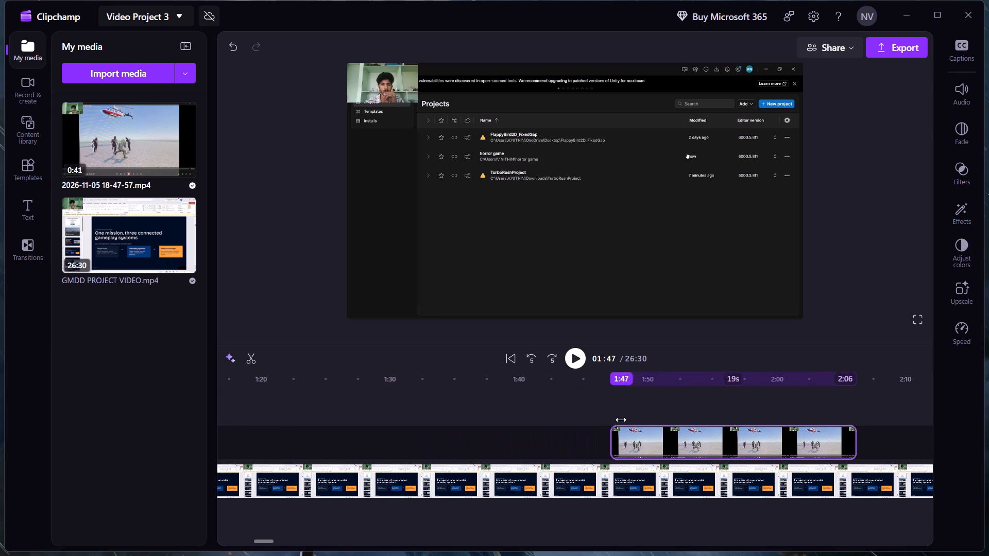
{"action": "left_click_drag", "start_coordinate": [621, 420], "coordinate": [731, 421]}
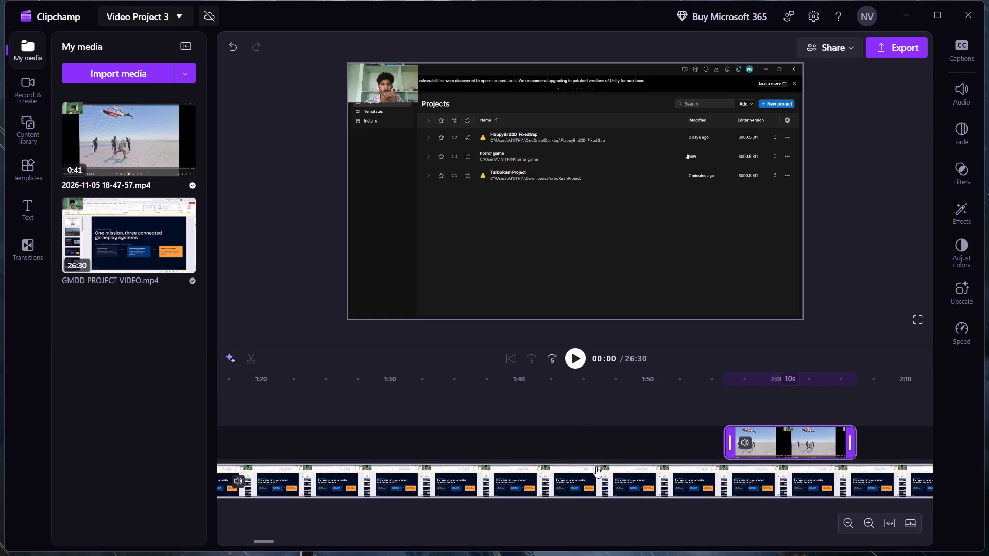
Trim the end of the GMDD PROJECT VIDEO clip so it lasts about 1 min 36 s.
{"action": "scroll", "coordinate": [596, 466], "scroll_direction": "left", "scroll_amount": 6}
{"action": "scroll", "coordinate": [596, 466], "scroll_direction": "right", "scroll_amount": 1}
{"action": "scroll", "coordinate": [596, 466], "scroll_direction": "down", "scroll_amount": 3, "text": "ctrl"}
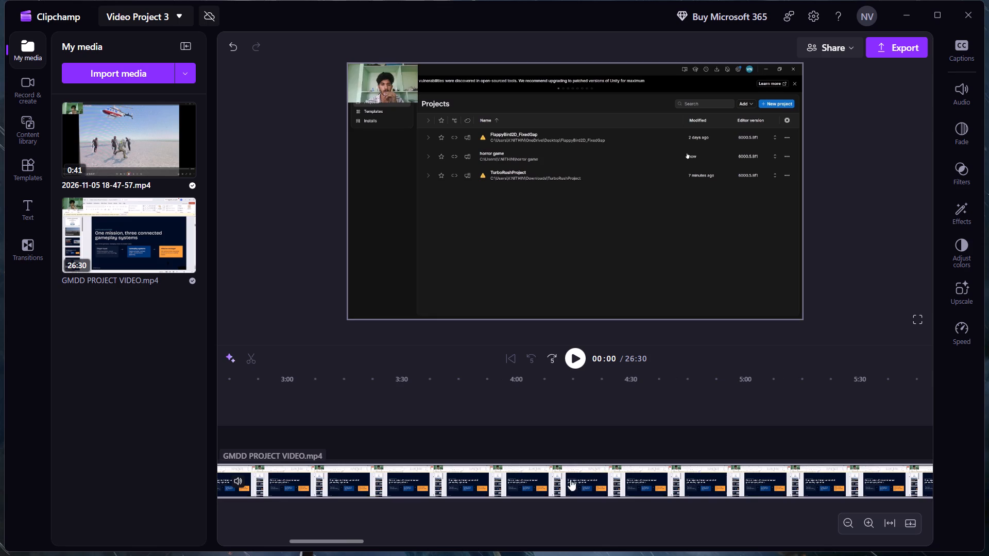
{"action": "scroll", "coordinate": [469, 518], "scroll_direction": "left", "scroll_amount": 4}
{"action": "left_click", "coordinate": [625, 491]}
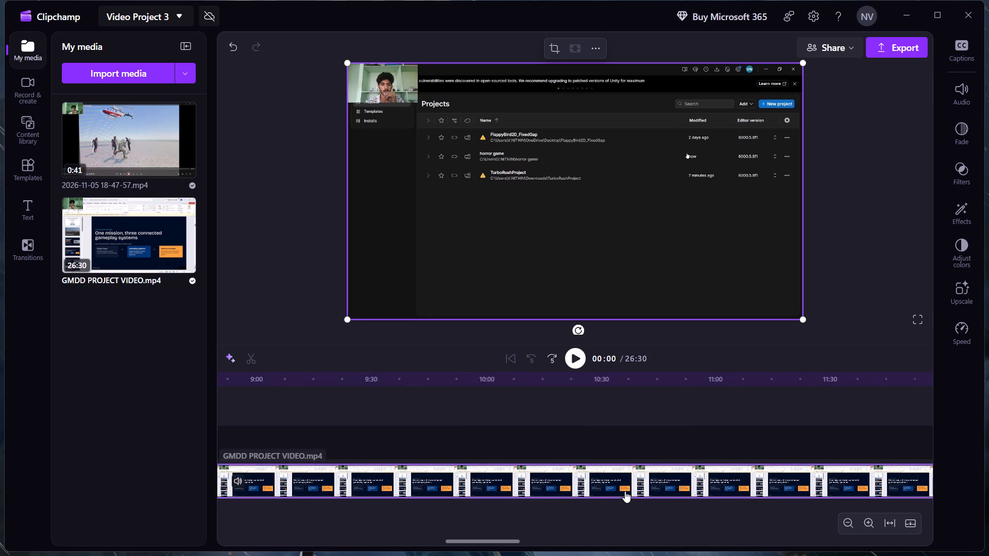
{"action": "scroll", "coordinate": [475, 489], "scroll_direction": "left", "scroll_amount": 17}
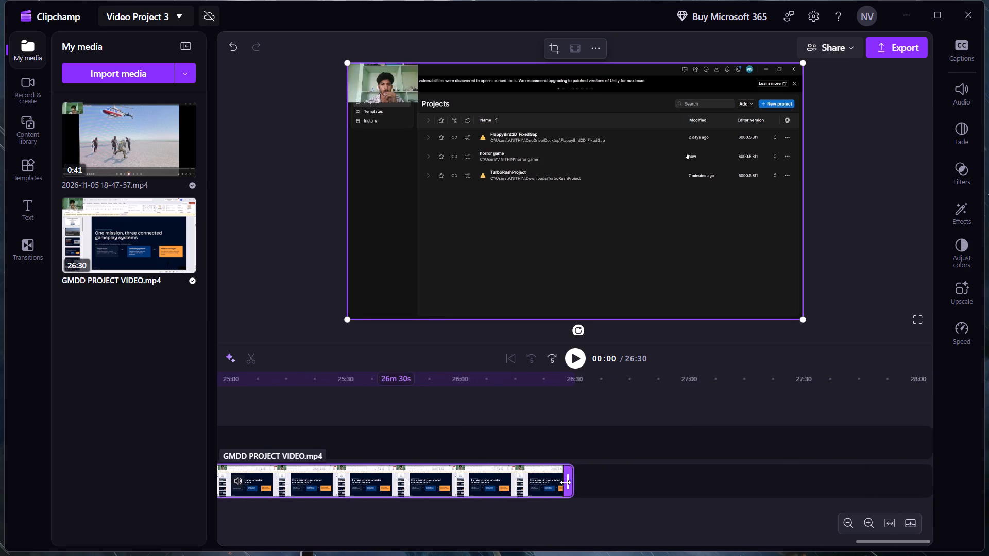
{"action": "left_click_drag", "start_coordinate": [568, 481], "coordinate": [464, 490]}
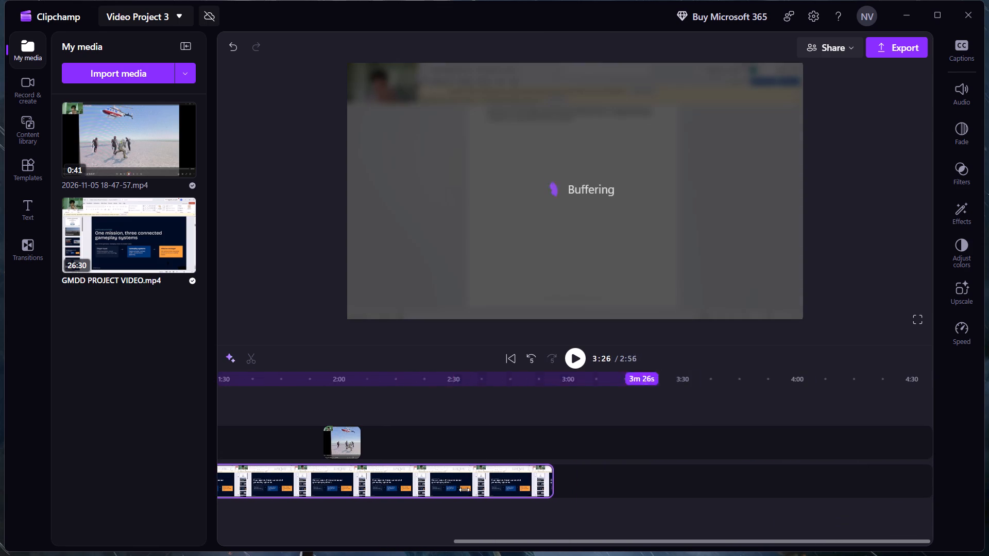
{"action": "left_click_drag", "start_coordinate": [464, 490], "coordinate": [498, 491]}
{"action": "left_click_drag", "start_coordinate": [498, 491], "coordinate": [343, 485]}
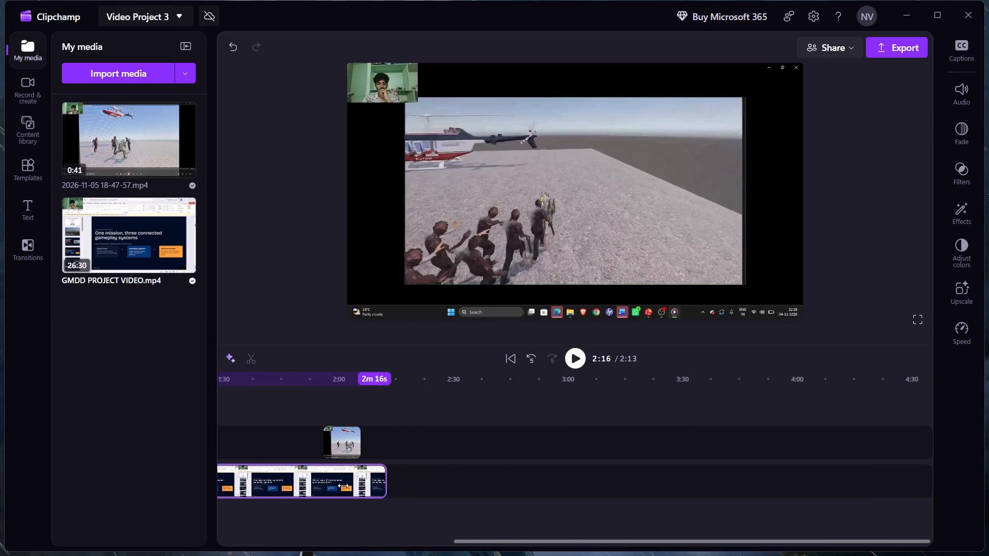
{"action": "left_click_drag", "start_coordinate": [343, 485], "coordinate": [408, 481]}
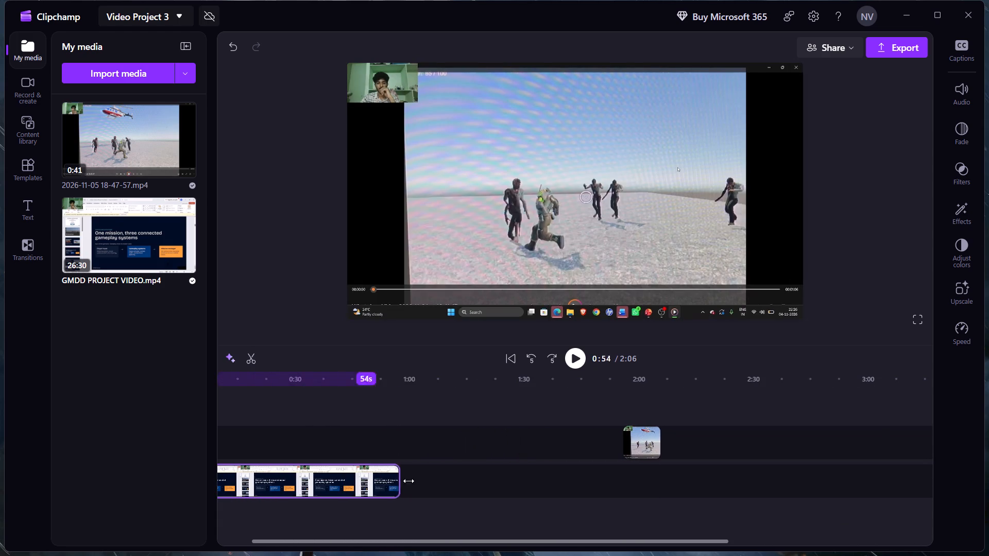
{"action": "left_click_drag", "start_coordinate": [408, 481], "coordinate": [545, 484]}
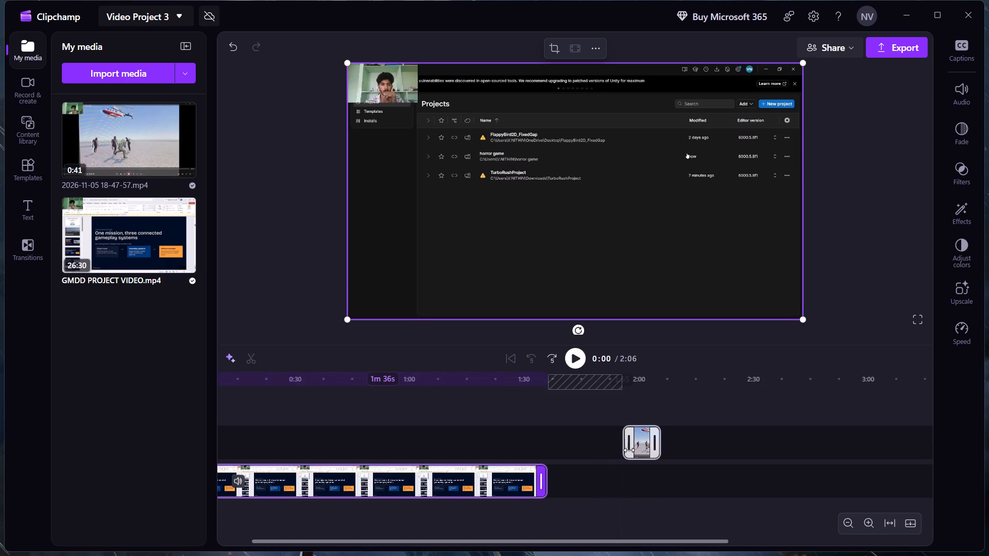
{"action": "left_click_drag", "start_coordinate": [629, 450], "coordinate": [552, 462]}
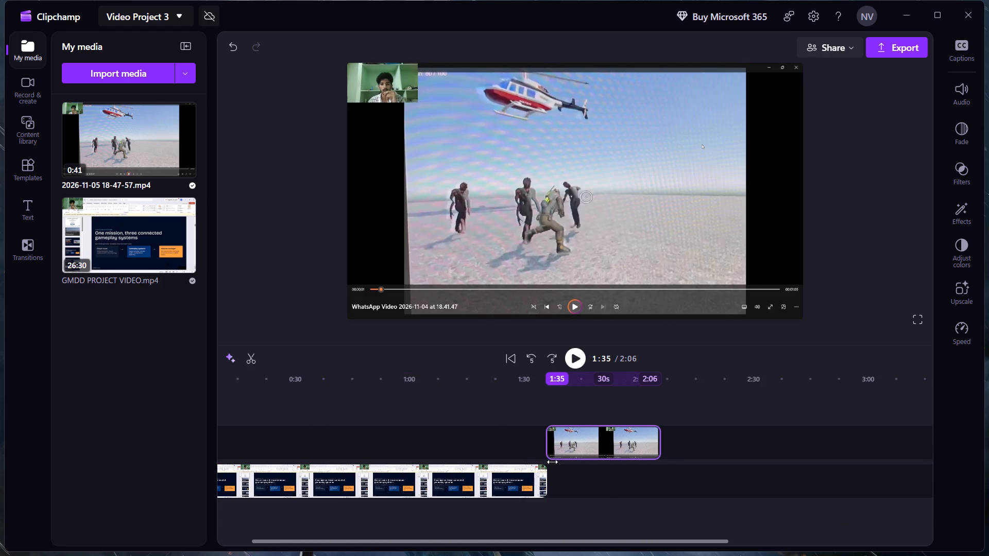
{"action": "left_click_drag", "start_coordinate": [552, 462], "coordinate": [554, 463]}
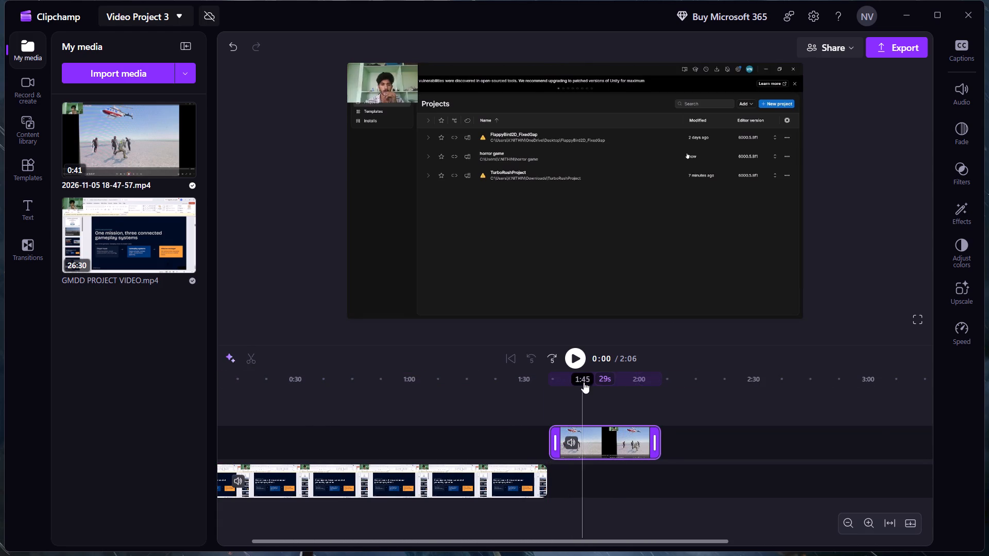
{"action": "left_click", "coordinate": [576, 361]}
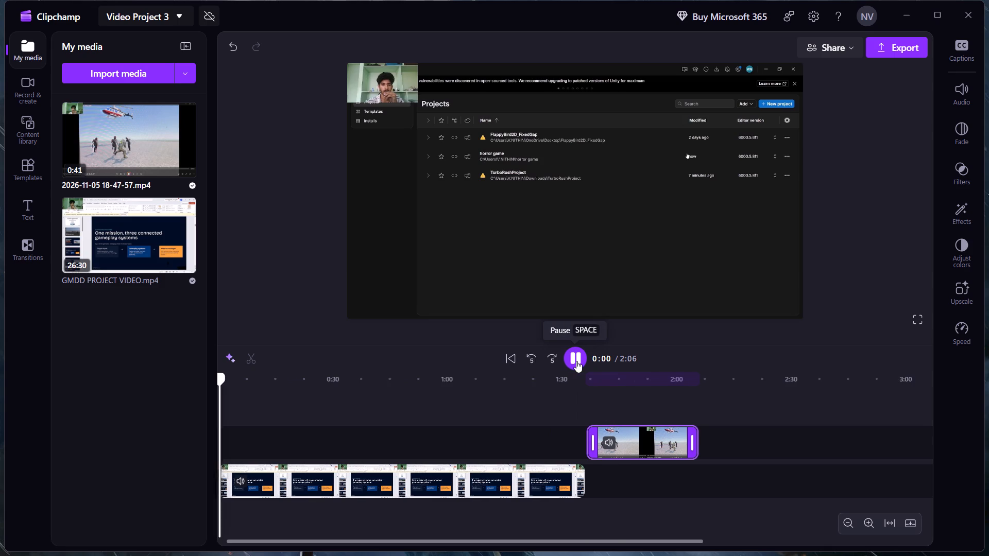
{"action": "left_click", "coordinate": [591, 421]}
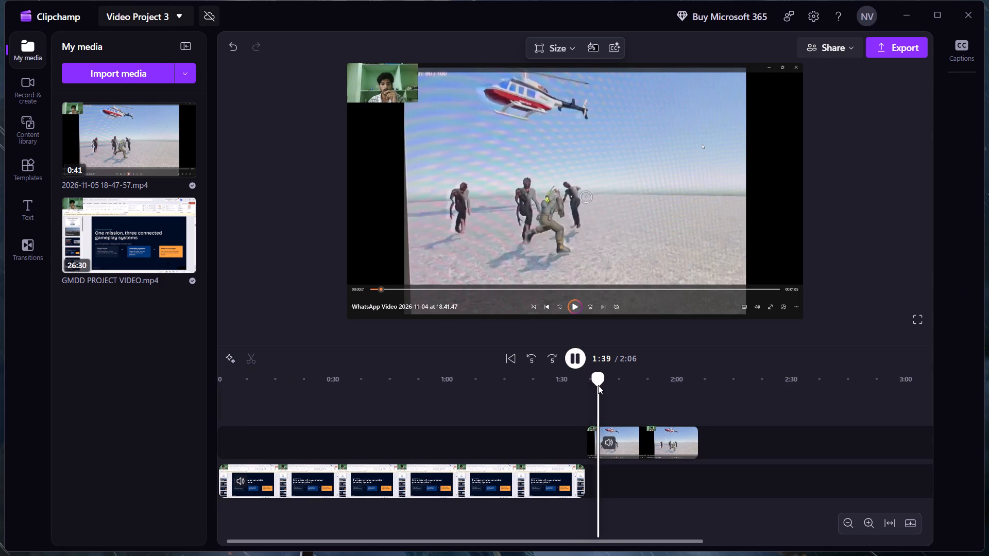
{"action": "left_click_drag", "start_coordinate": [598, 385], "coordinate": [586, 387]}
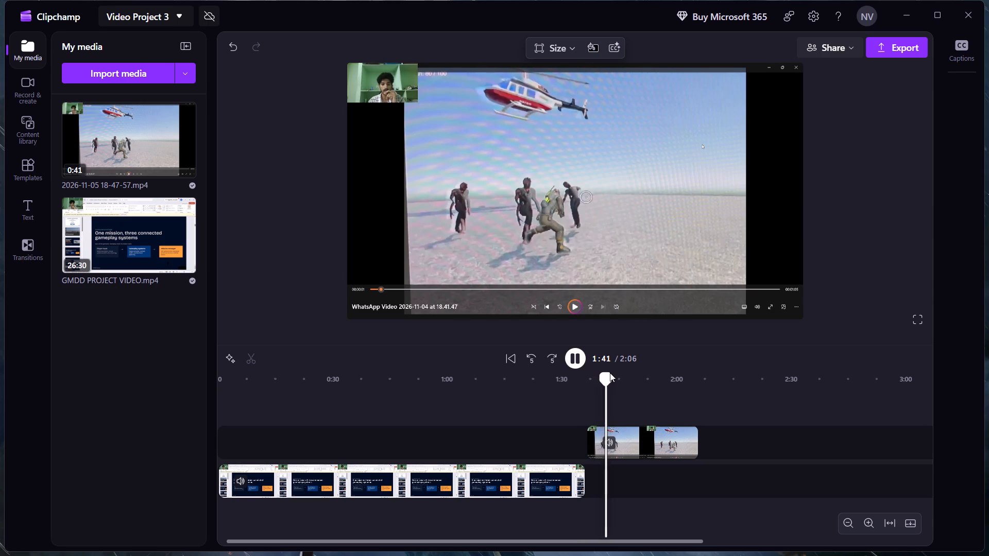
{"action": "left_click_drag", "start_coordinate": [606, 375], "coordinate": [583, 381]}
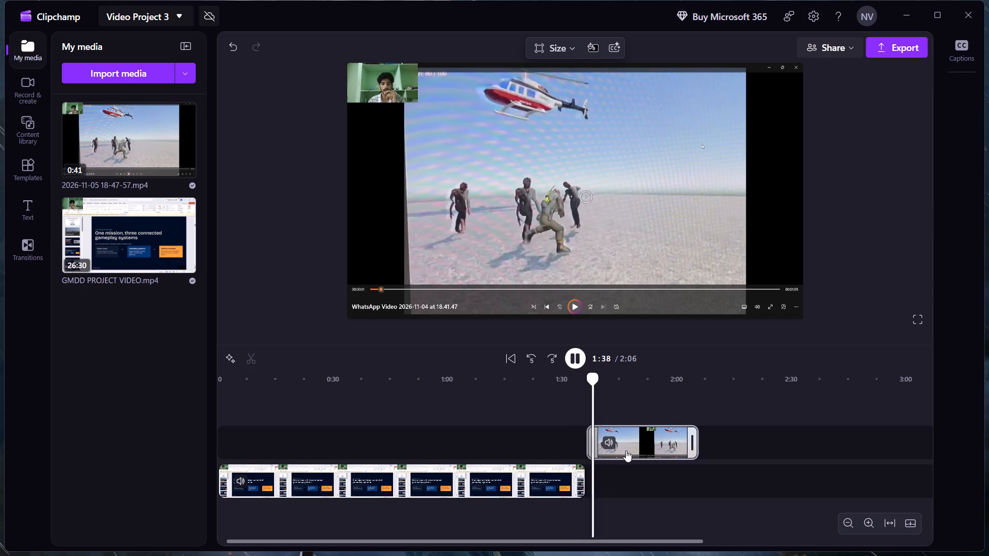
{"action": "left_click", "coordinate": [626, 450]}
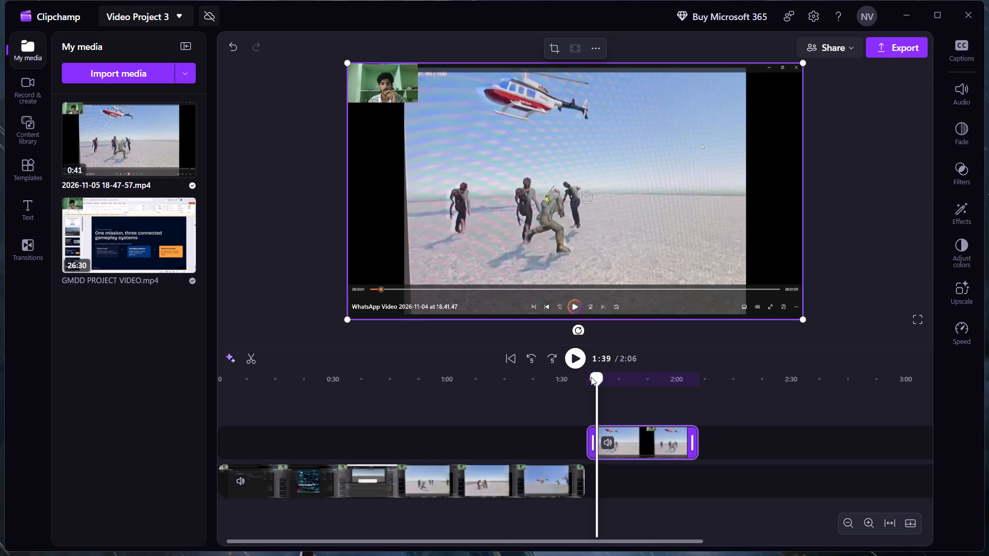
{"action": "left_click_drag", "start_coordinate": [591, 377], "coordinate": [584, 379]}
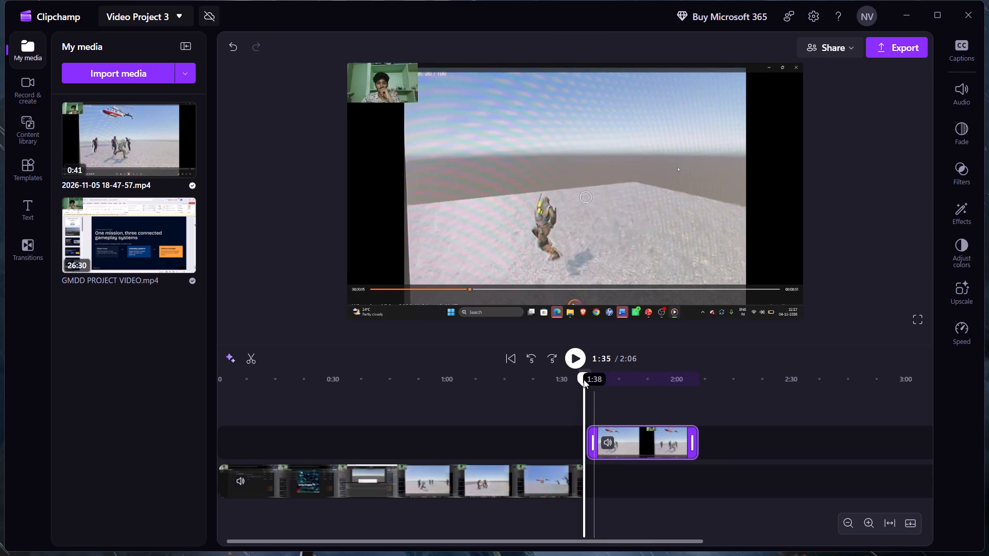
{"action": "left_click", "coordinate": [580, 360]}
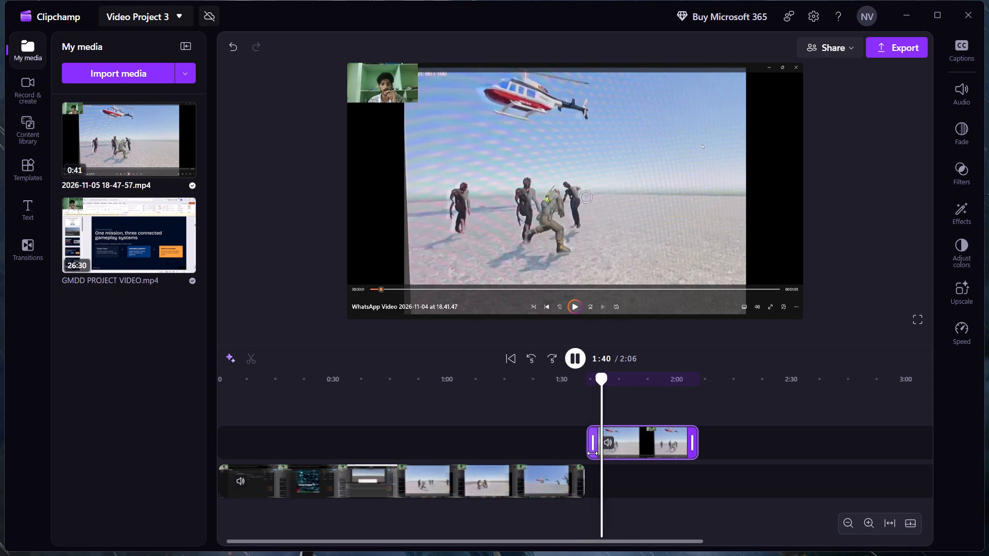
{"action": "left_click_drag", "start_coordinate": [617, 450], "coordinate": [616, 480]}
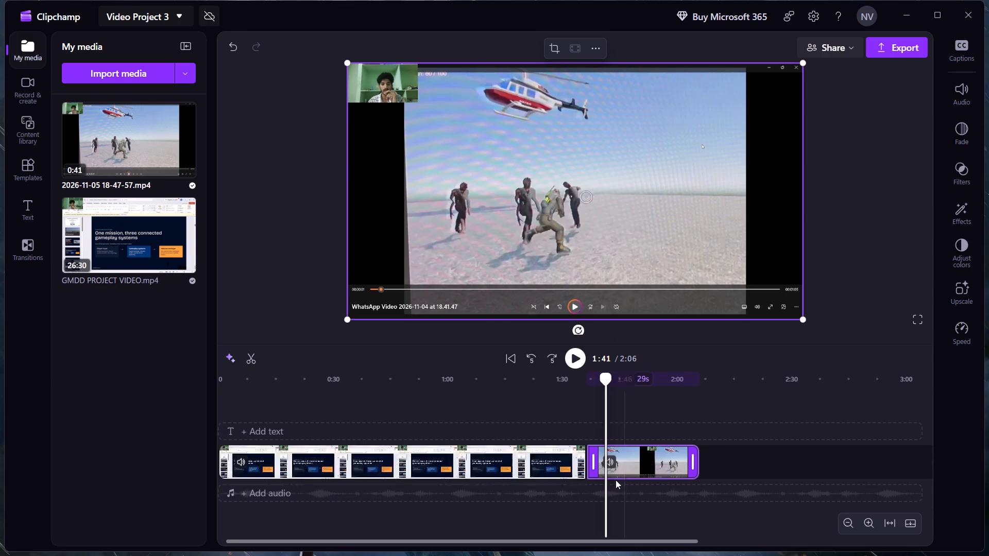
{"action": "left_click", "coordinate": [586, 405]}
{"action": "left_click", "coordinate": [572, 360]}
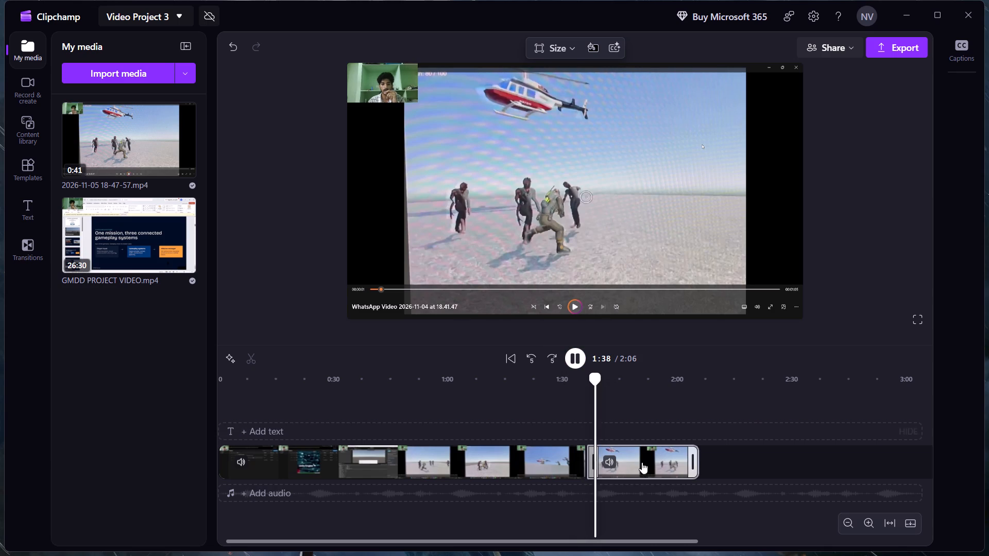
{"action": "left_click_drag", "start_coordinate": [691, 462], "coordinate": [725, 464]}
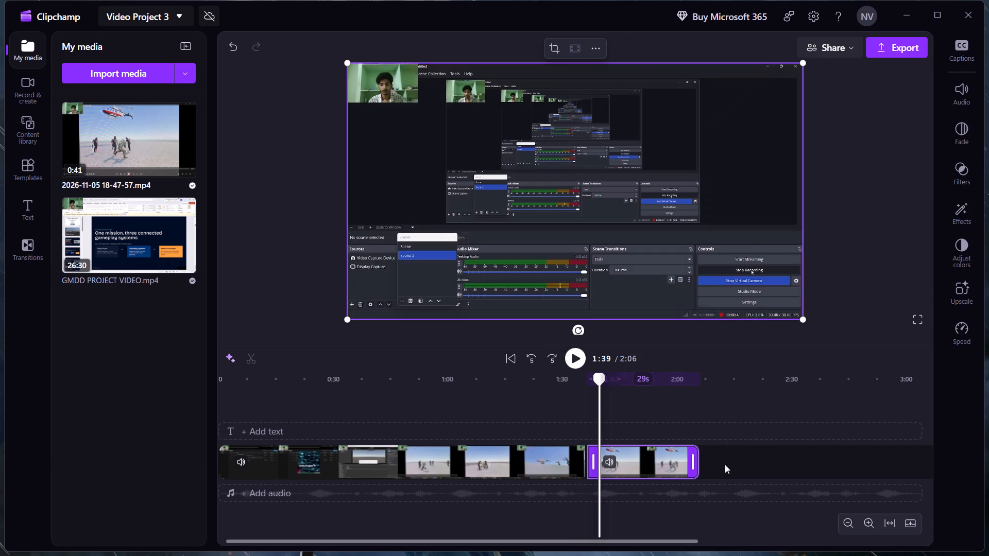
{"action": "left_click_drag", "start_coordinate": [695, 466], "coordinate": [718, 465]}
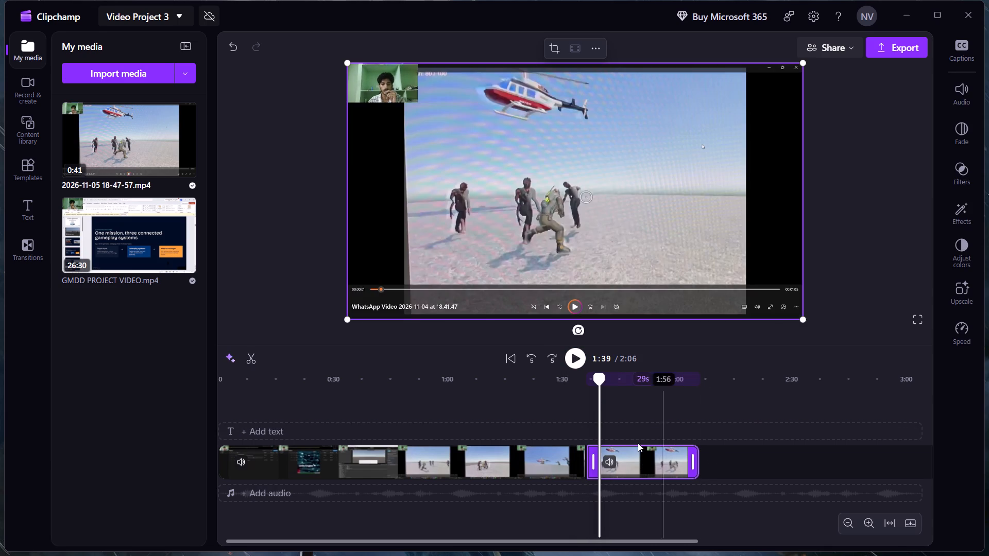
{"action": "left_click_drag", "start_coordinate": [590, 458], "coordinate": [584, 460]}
{"action": "scroll", "coordinate": [547, 465], "scroll_direction": "right", "scroll_amount": 1}
{"action": "scroll", "coordinate": [555, 458], "scroll_direction": "down", "scroll_amount": 1}
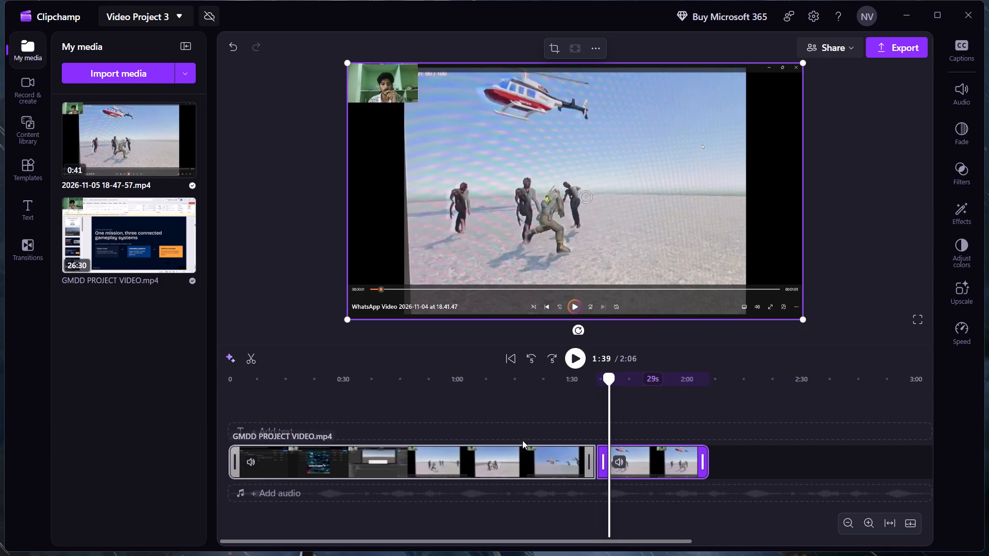
{"action": "left_click", "coordinate": [333, 468]}
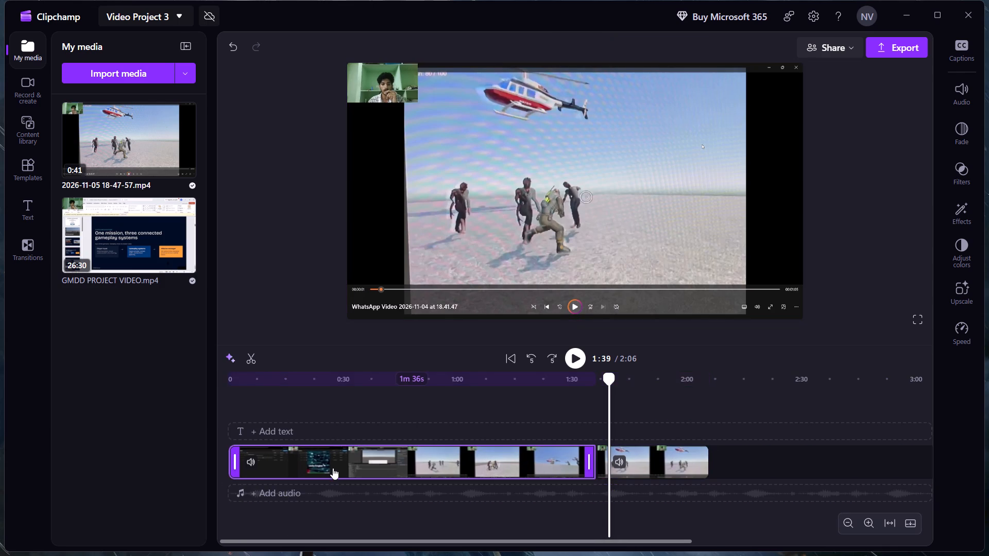
{"action": "right_click", "coordinate": [437, 469]}
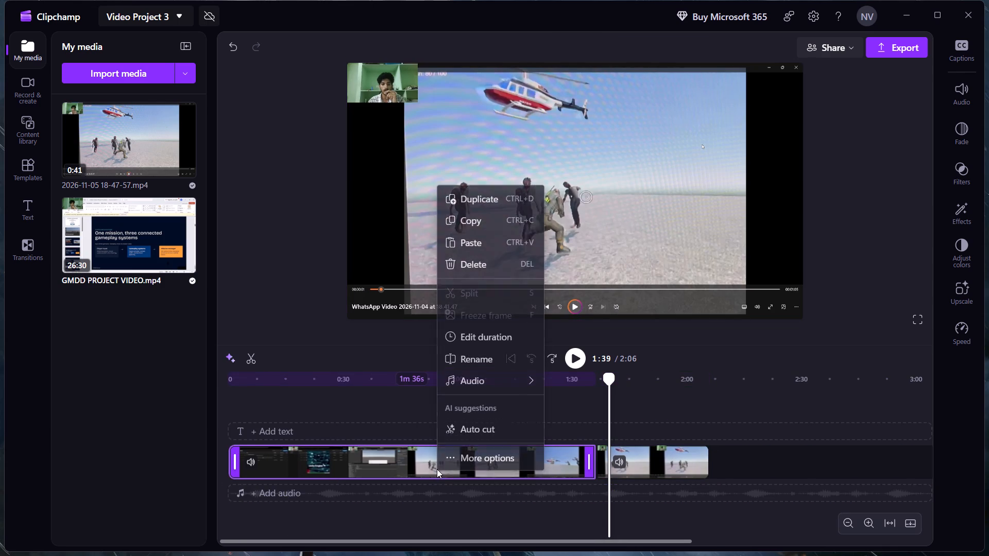
{"action": "left_click", "coordinate": [486, 260]}
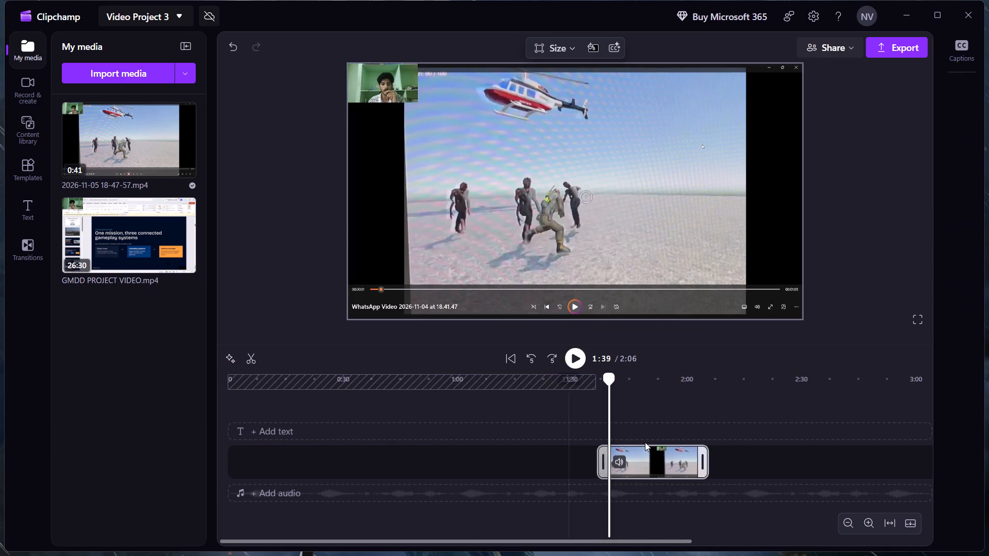
{"action": "right_click", "coordinate": [636, 455]}
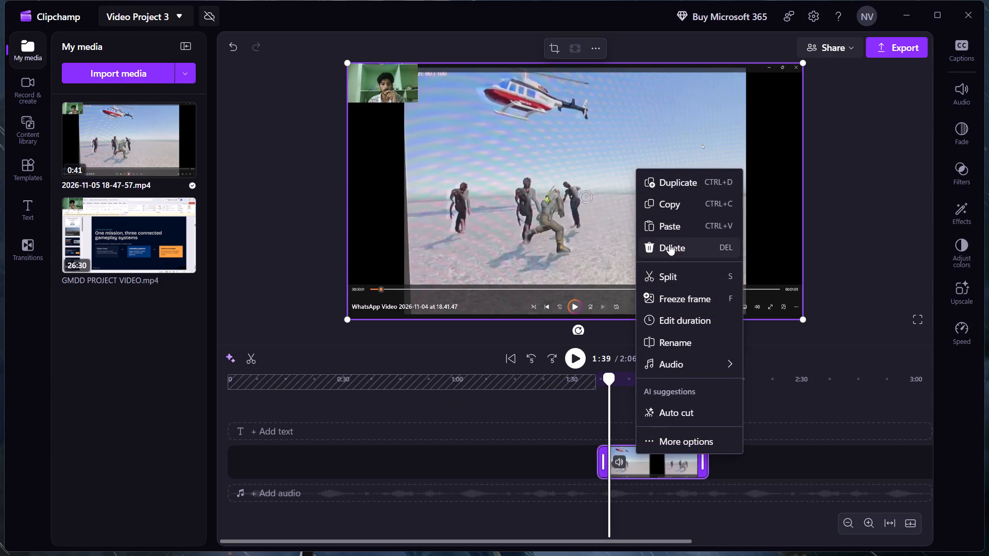
{"action": "left_click", "coordinate": [669, 244]}
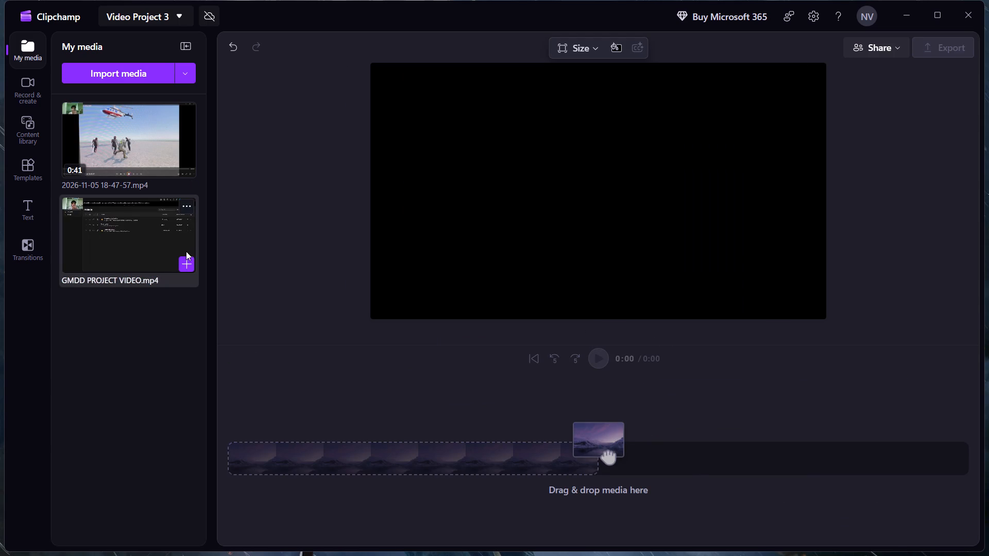
Add the full GMDD PROJECT VIDEO from the project media to the empty timeline.
{"action": "left_click", "coordinate": [182, 270]}
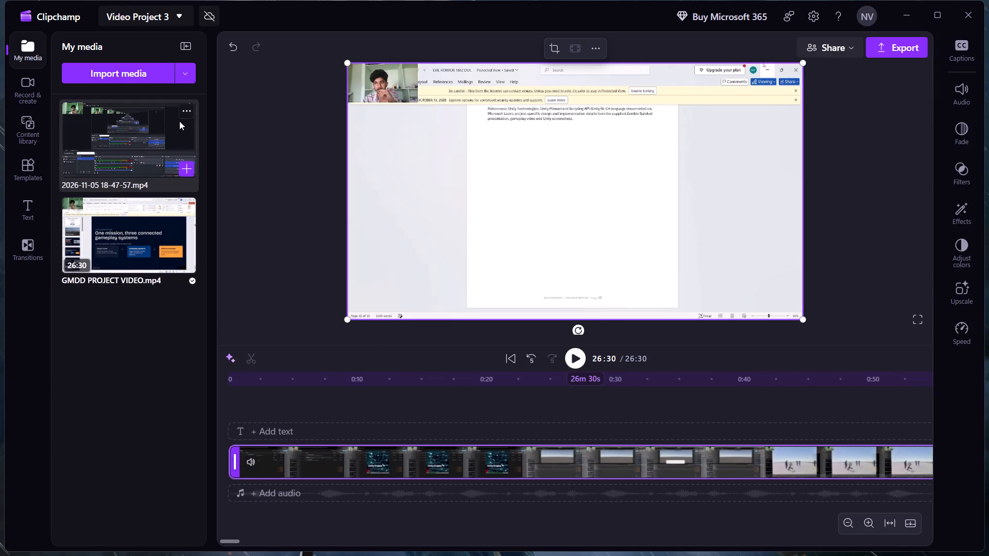
{"action": "scroll", "coordinate": [413, 456], "scroll_direction": "left", "scroll_amount": 3}
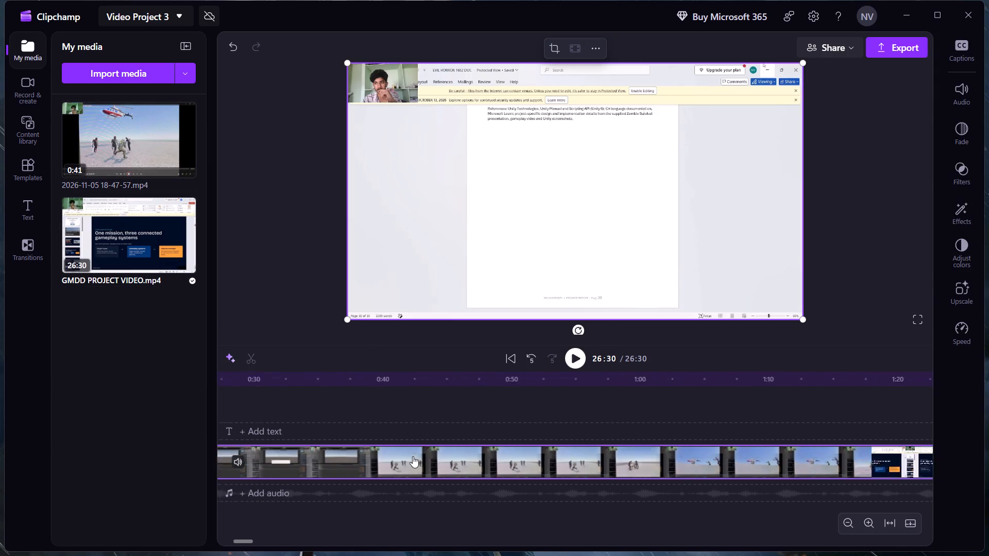
{"action": "scroll", "coordinate": [413, 456], "scroll_direction": "left", "scroll_amount": 16}
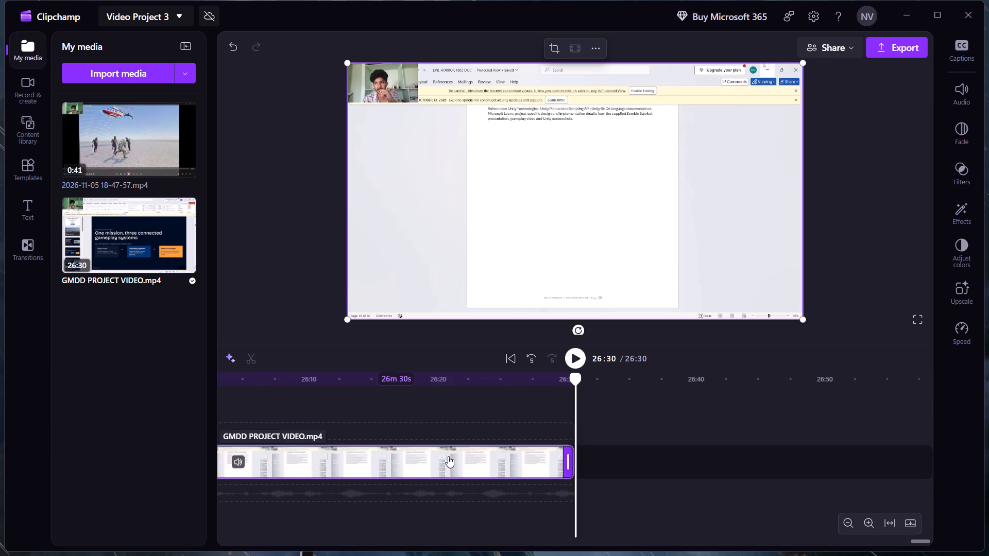
{"action": "left_click_drag", "start_coordinate": [122, 168], "coordinate": [596, 415]}
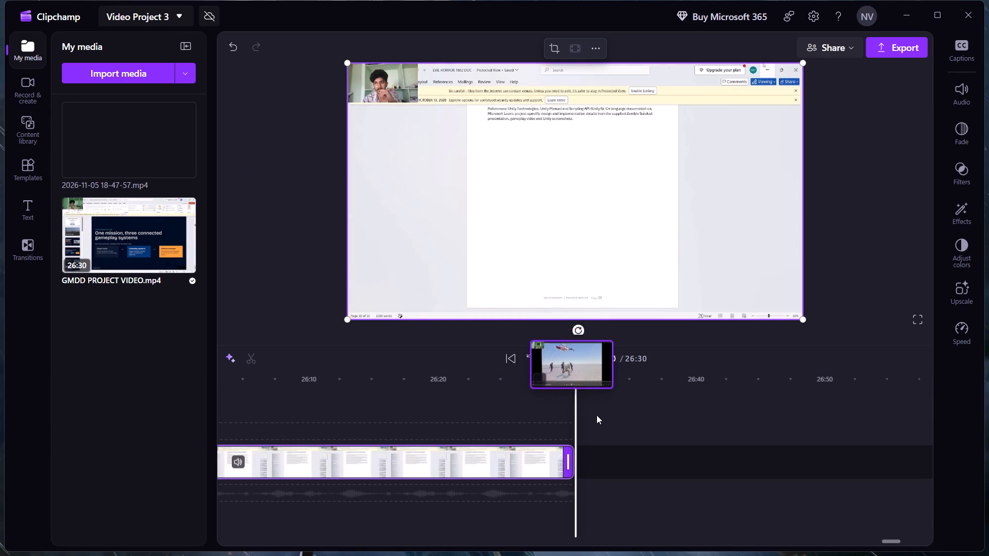
{"action": "left_click_drag", "start_coordinate": [596, 415], "coordinate": [630, 448]}
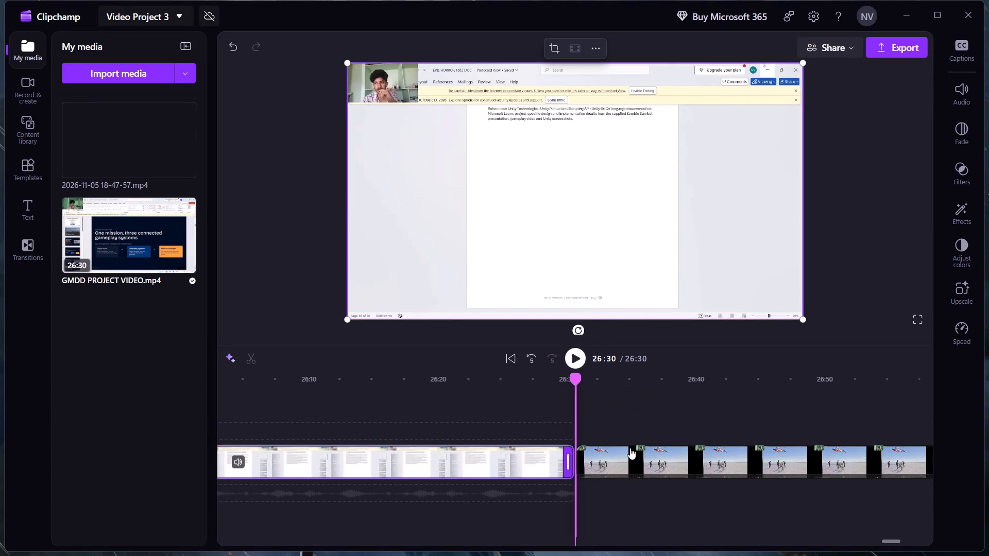
{"action": "left_click_drag", "start_coordinate": [629, 445], "coordinate": [626, 433]}
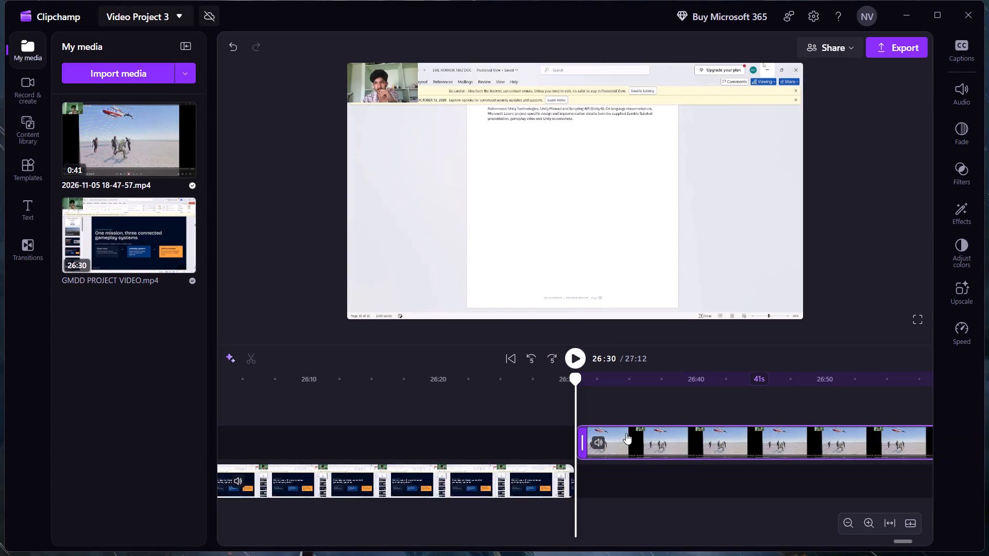
{"action": "left_click", "coordinate": [571, 363]}
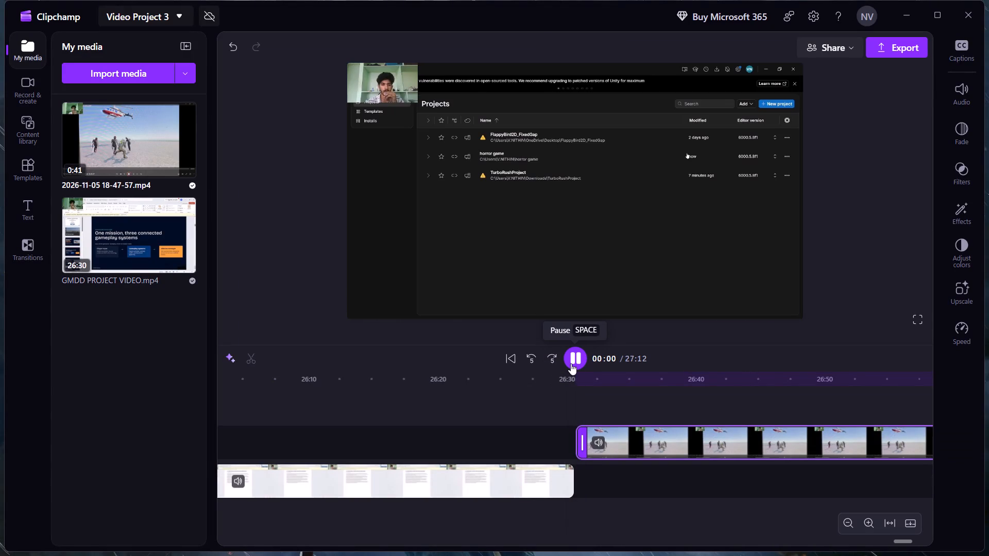
{"action": "left_click", "coordinate": [574, 409]}
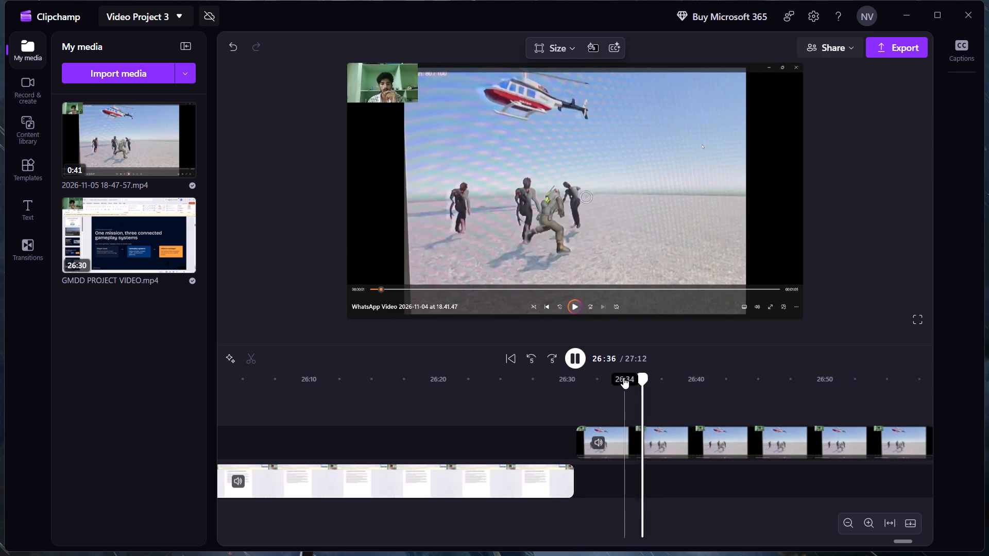
{"action": "left_click", "coordinate": [585, 360]}
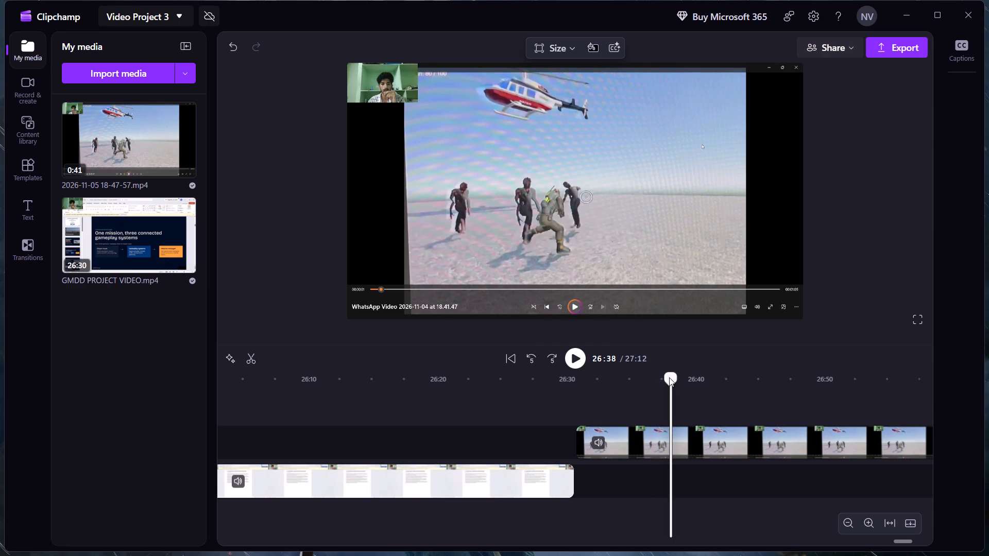
{"action": "left_click_drag", "start_coordinate": [669, 378], "coordinate": [615, 383]}
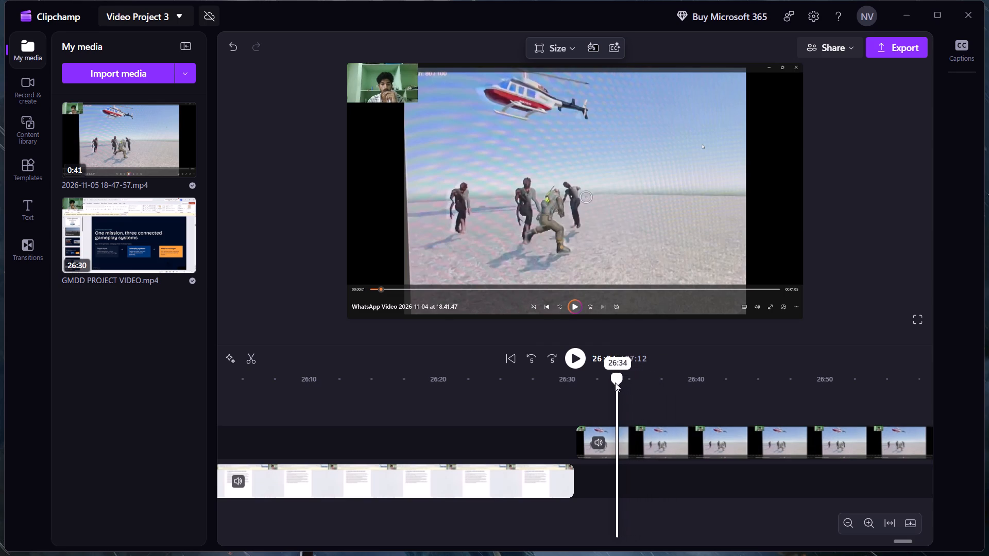
{"action": "left_click_drag", "start_coordinate": [615, 383], "coordinate": [613, 384]}
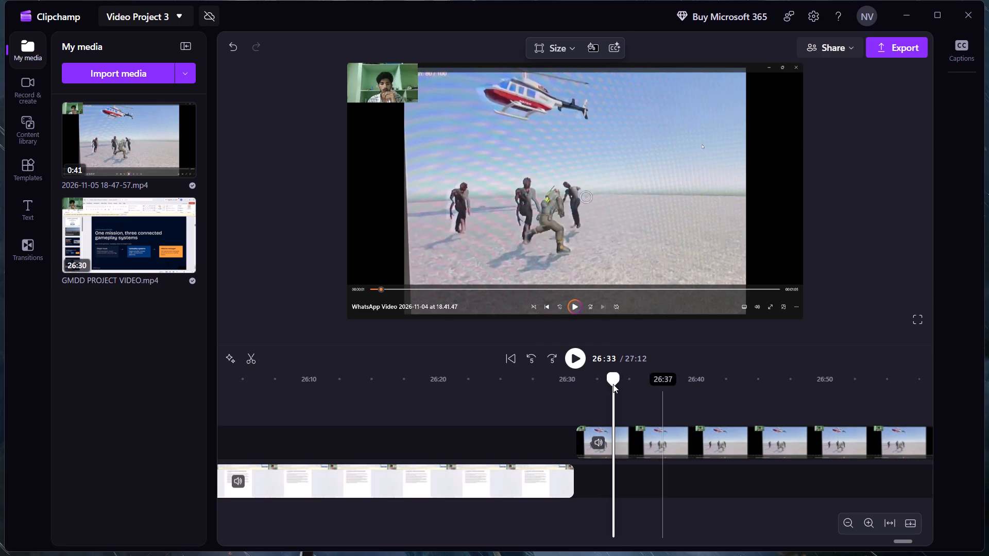
{"action": "left_click", "coordinate": [579, 355]}
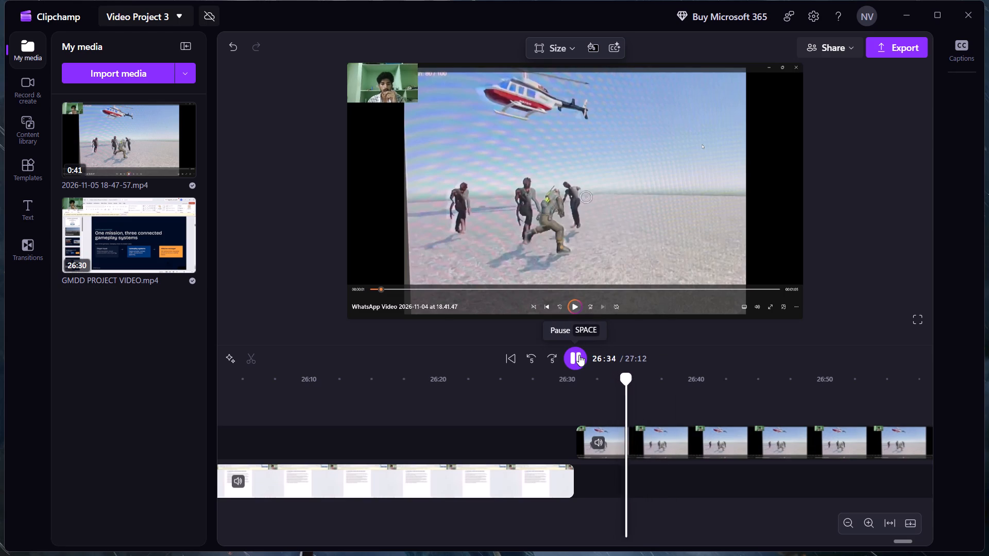
{"action": "left_click", "coordinate": [579, 355]}
{"action": "left_click_drag", "start_coordinate": [634, 383], "coordinate": [617, 385]}
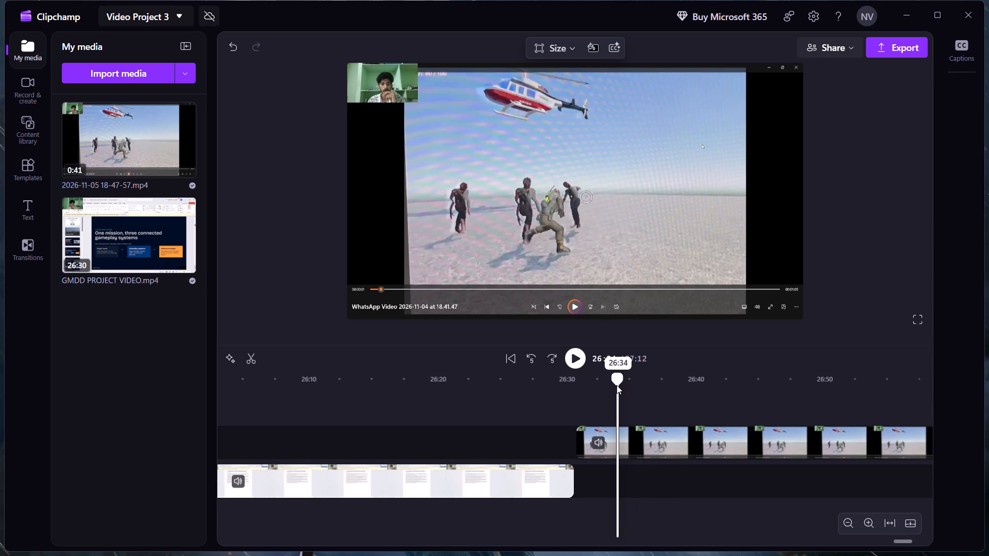
{"action": "left_click_drag", "start_coordinate": [617, 385], "coordinate": [617, 386]}
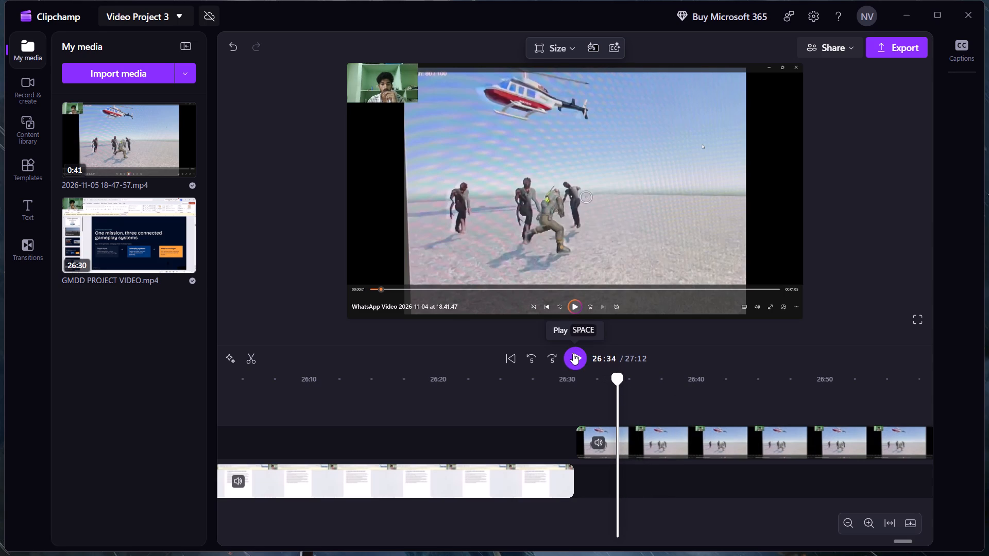
{"action": "left_click", "coordinate": [573, 353]}
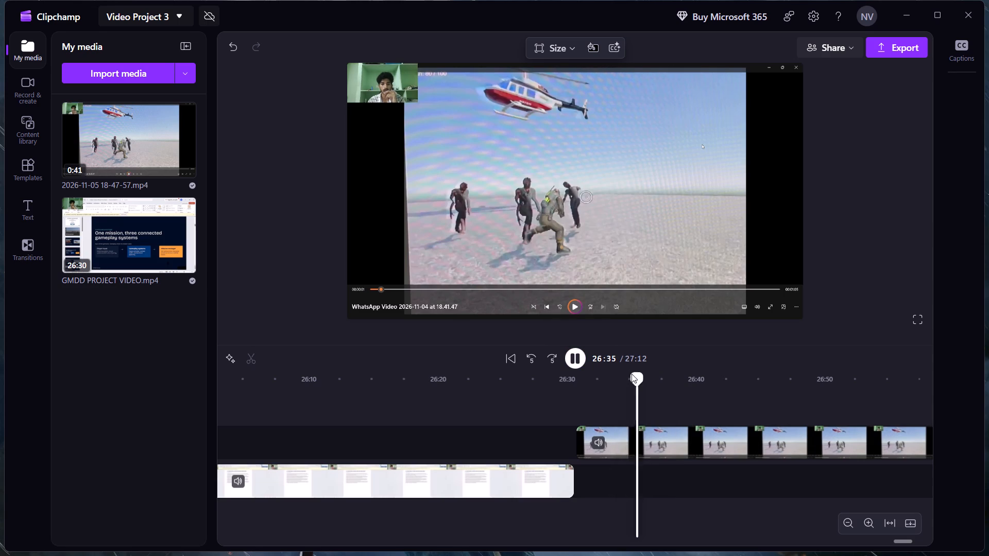
{"action": "left_click_drag", "start_coordinate": [632, 374], "coordinate": [610, 381]}
{"action": "left_click", "coordinate": [610, 381]}
{"action": "left_click_drag", "start_coordinate": [610, 381], "coordinate": [608, 381]}
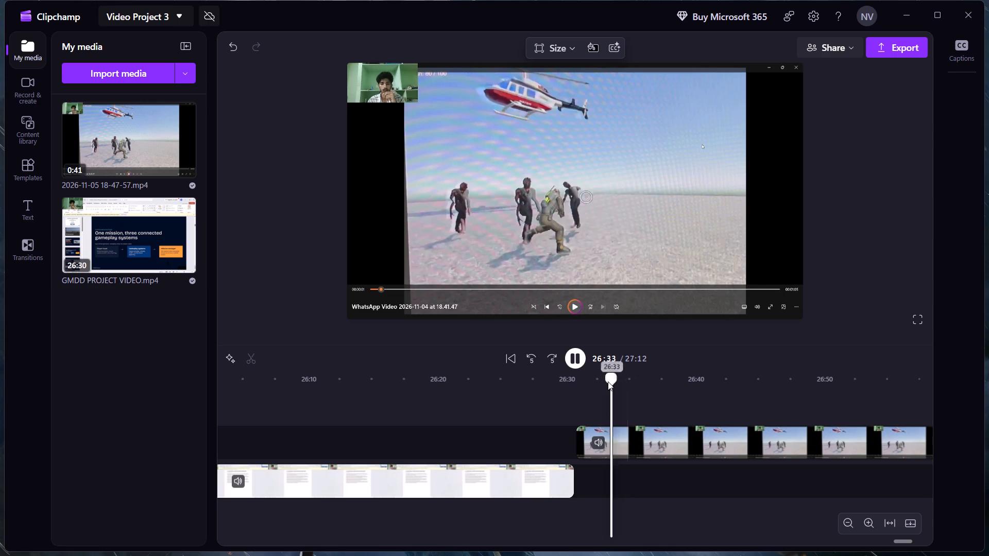
{"action": "left_click_drag", "start_coordinate": [608, 381], "coordinate": [601, 383]}
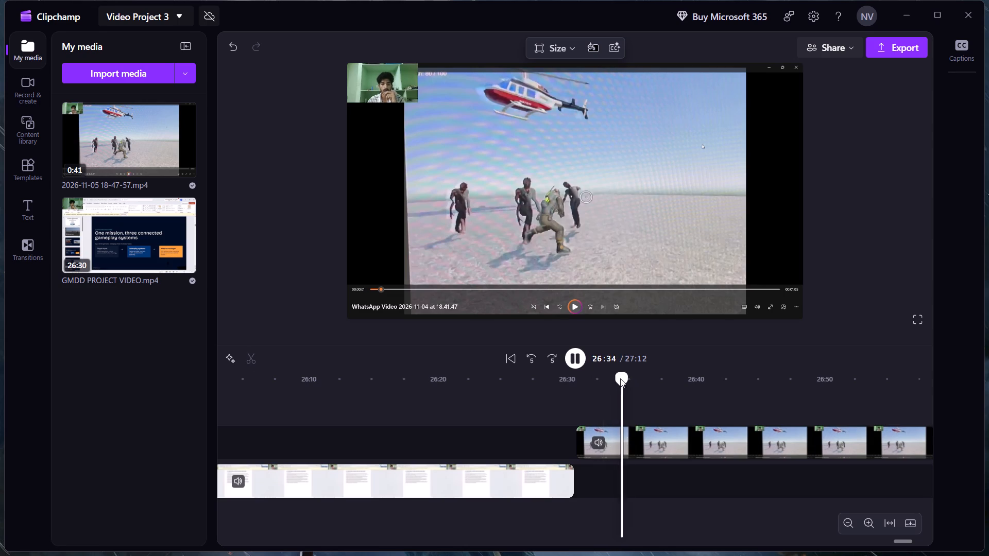
{"action": "left_click_drag", "start_coordinate": [620, 378], "coordinate": [602, 383]}
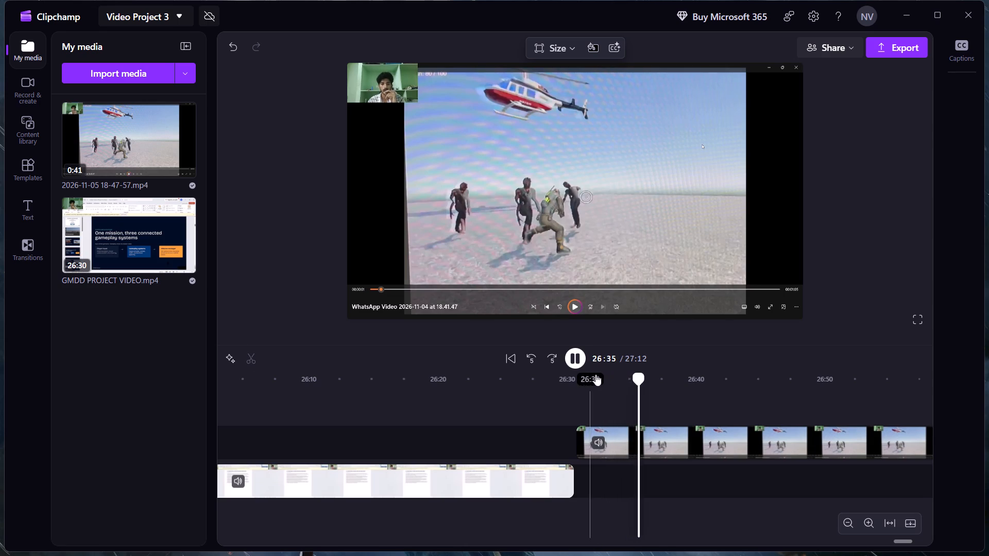
{"action": "left_click", "coordinate": [578, 358]}
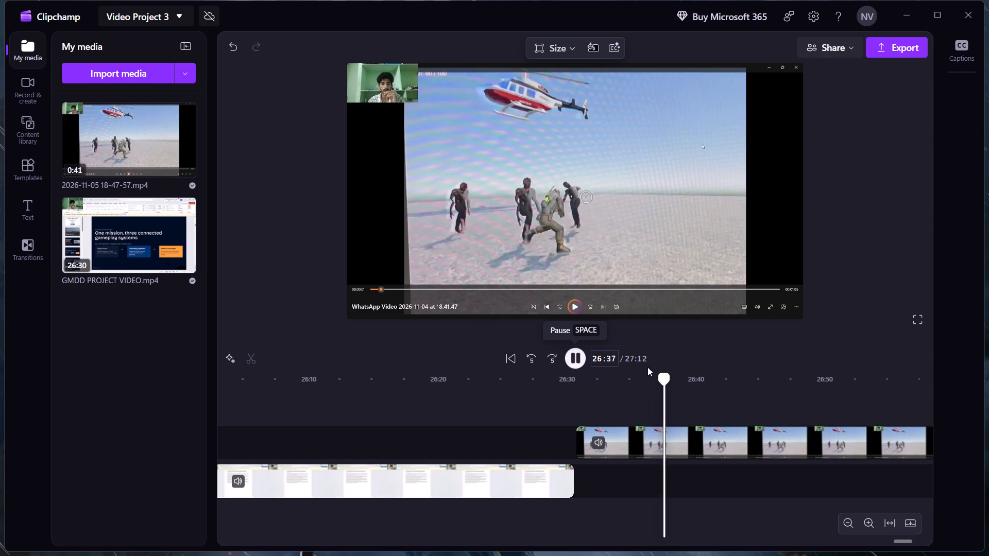
{"action": "left_click", "coordinate": [581, 361]}
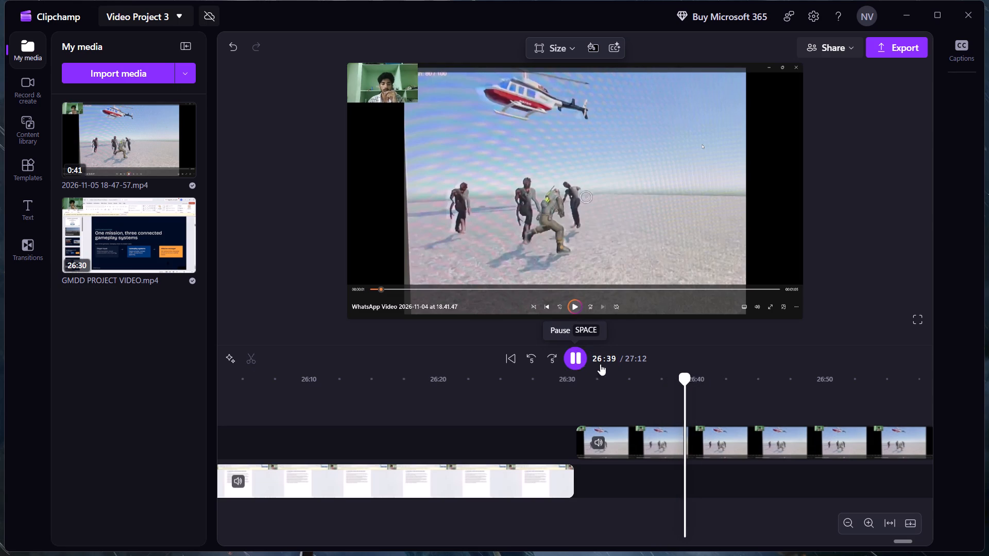
{"action": "left_click", "coordinate": [575, 361]}
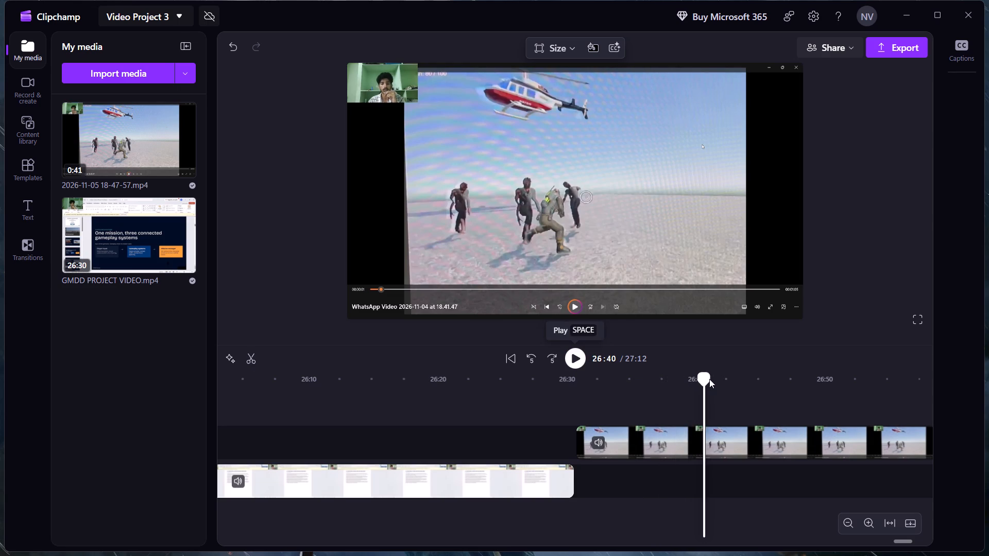
{"action": "left_click_drag", "start_coordinate": [702, 378], "coordinate": [612, 383]}
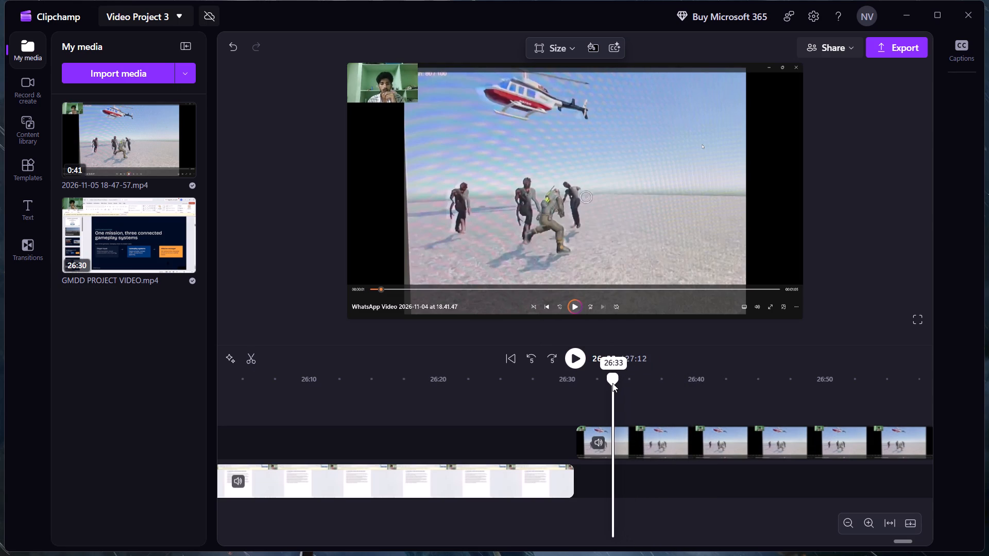
{"action": "left_click_drag", "start_coordinate": [612, 383], "coordinate": [618, 383]}
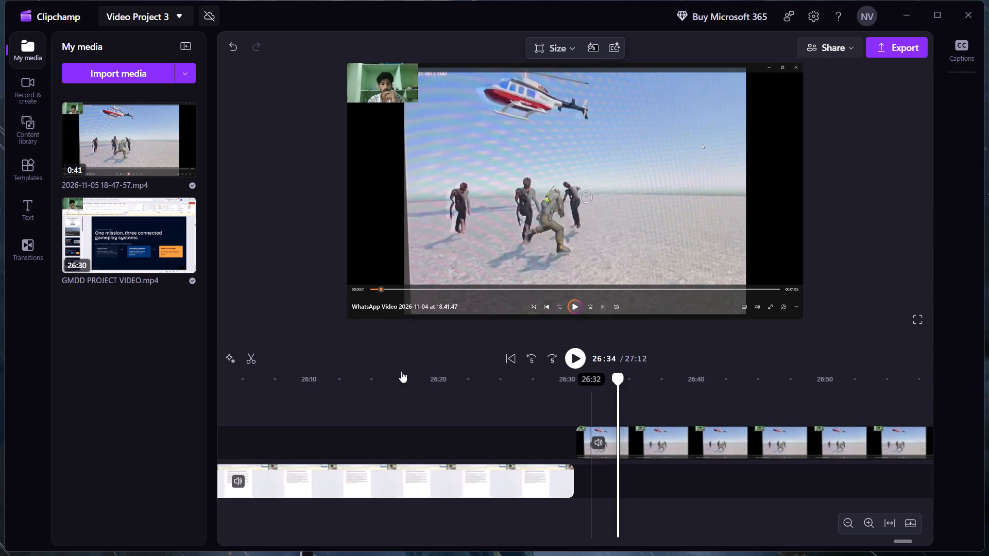
{"action": "left_click", "coordinate": [259, 367]}
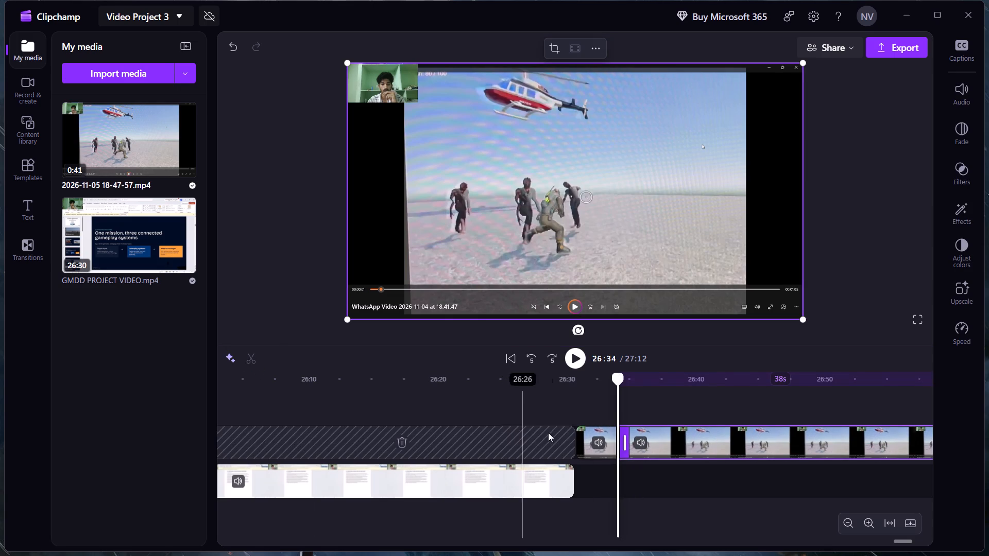
{"action": "left_click", "coordinate": [591, 443]}
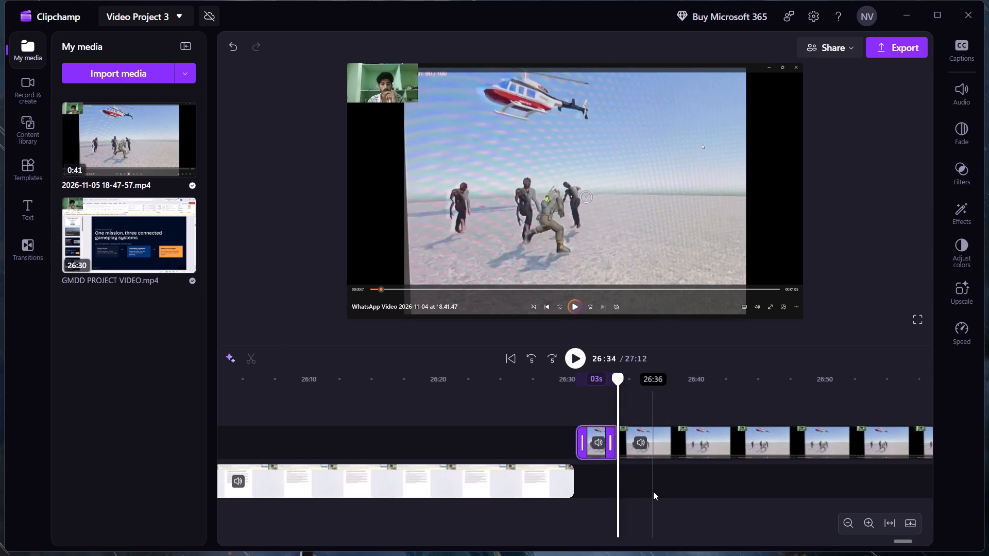
{"action": "key", "text": "Delete"}
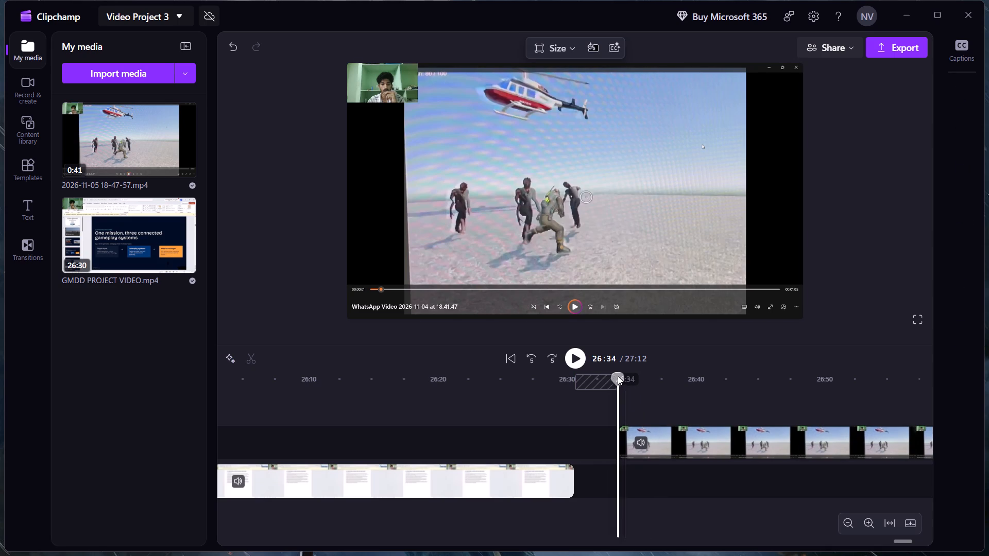
{"action": "left_click", "coordinate": [574, 358]}
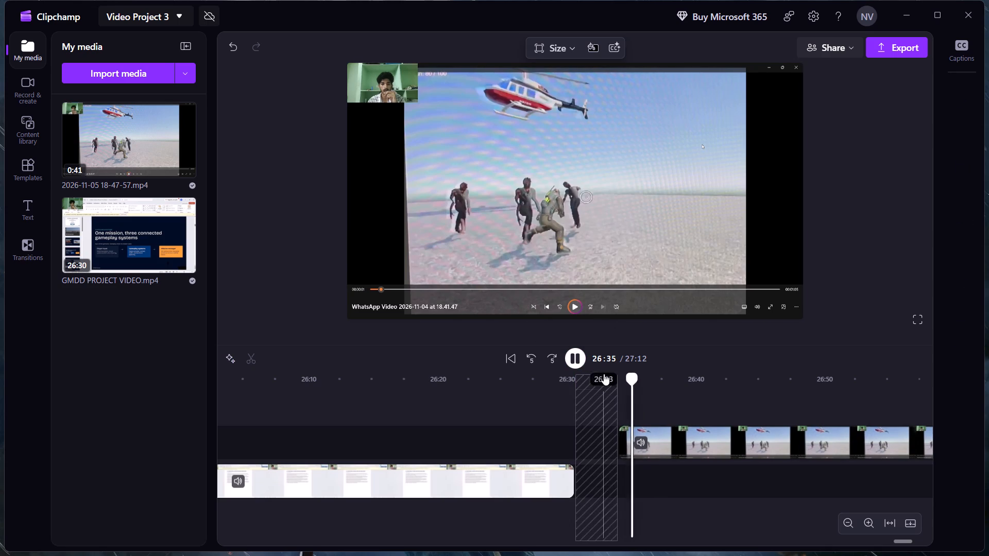
{"action": "left_click_drag", "start_coordinate": [674, 446], "coordinate": [629, 453]}
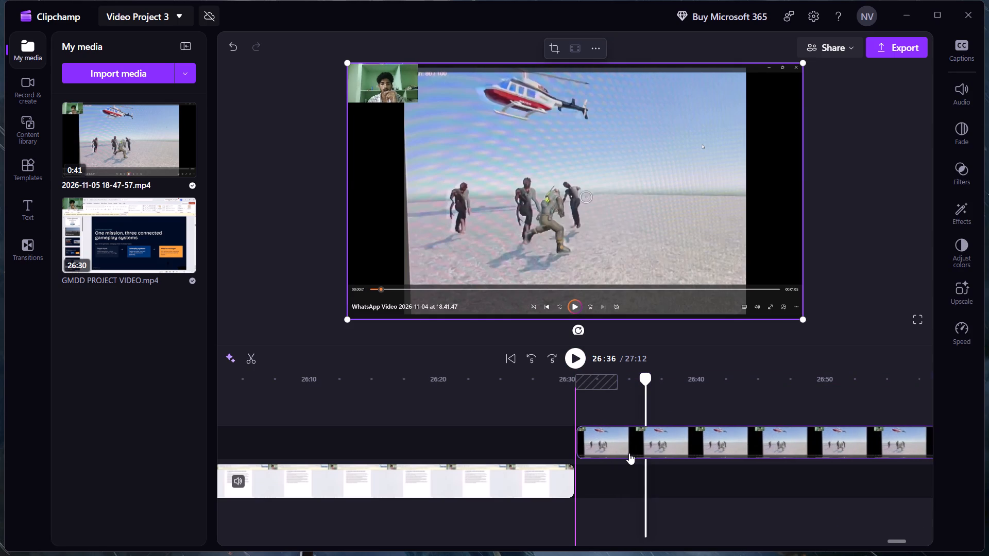
Play back the join between GMDD PROJECT VIDEO and the trimmed recording several times, starting from about 26:29.
{"action": "left_click", "coordinate": [564, 384]}
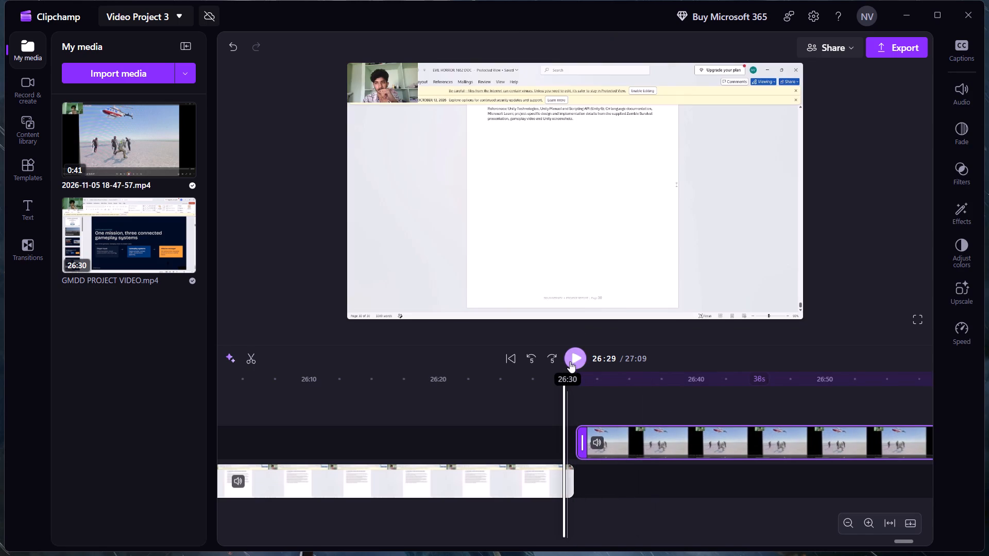
{"action": "left_click", "coordinate": [570, 360]}
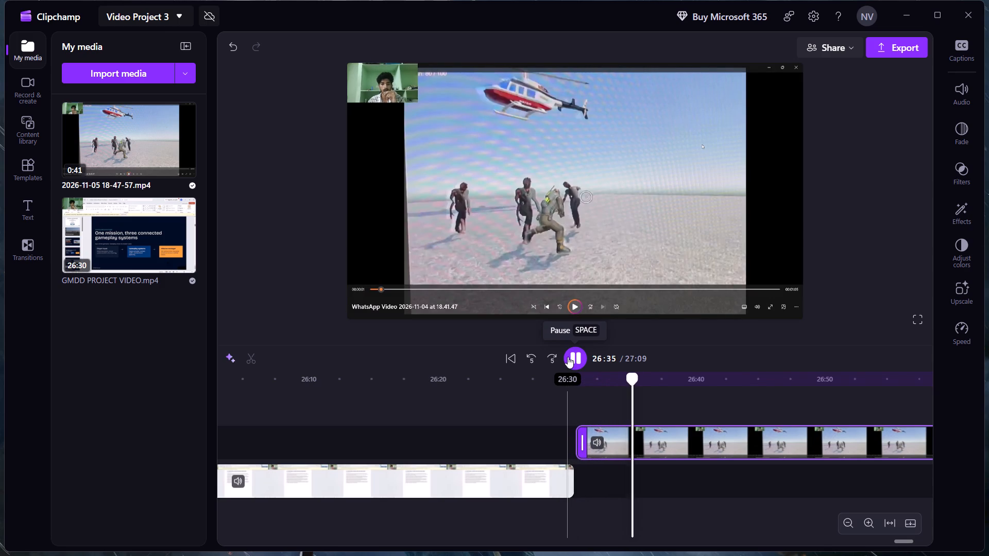
{"action": "left_click", "coordinate": [561, 361]}
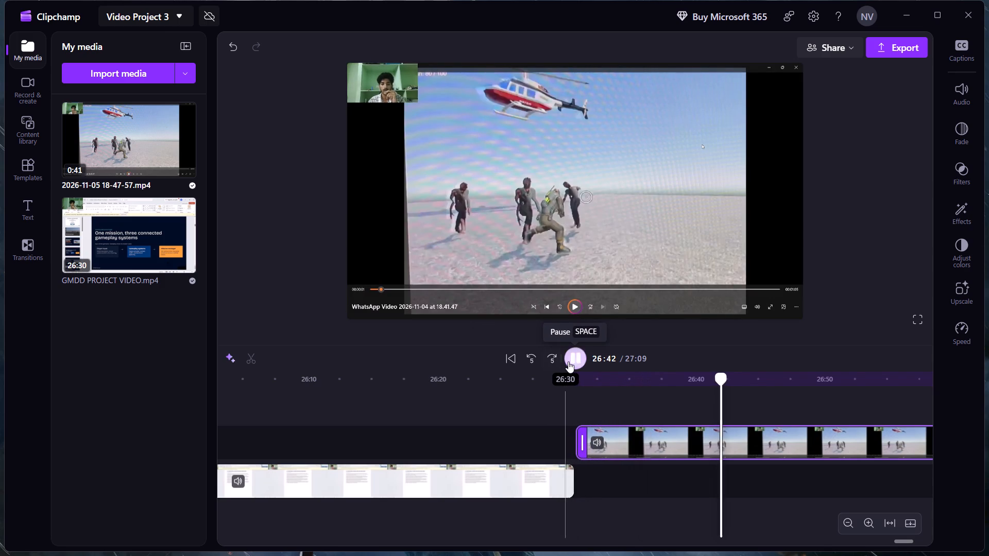
{"action": "left_click", "coordinate": [560, 420]}
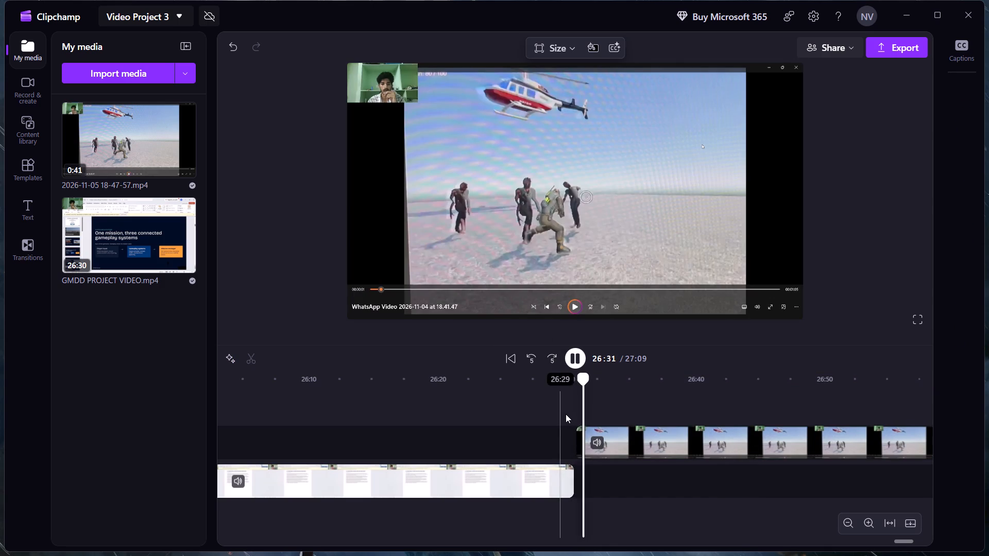
{"action": "left_click", "coordinate": [552, 416]}
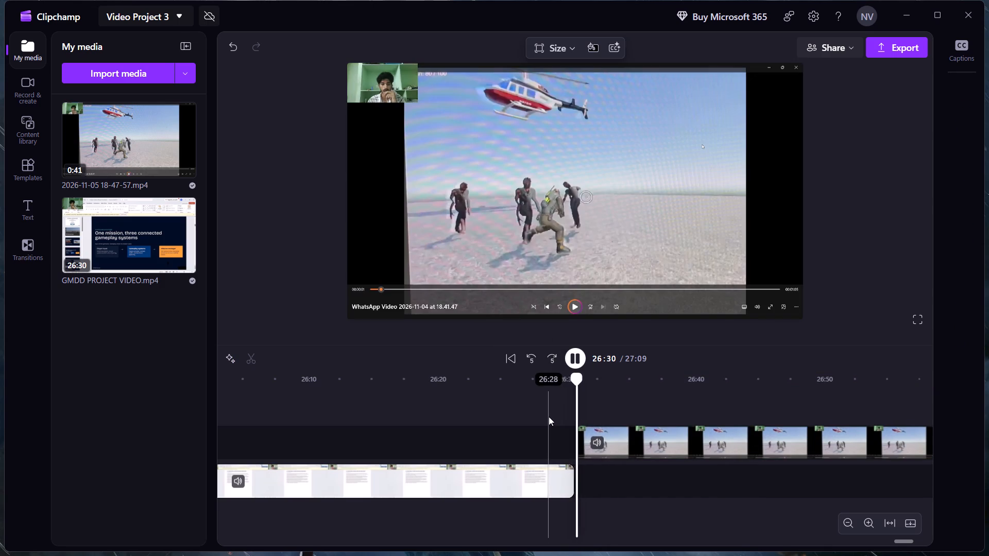
{"action": "left_click_drag", "start_coordinate": [549, 416], "coordinate": [576, 361]}
{"action": "left_click", "coordinate": [576, 361]}
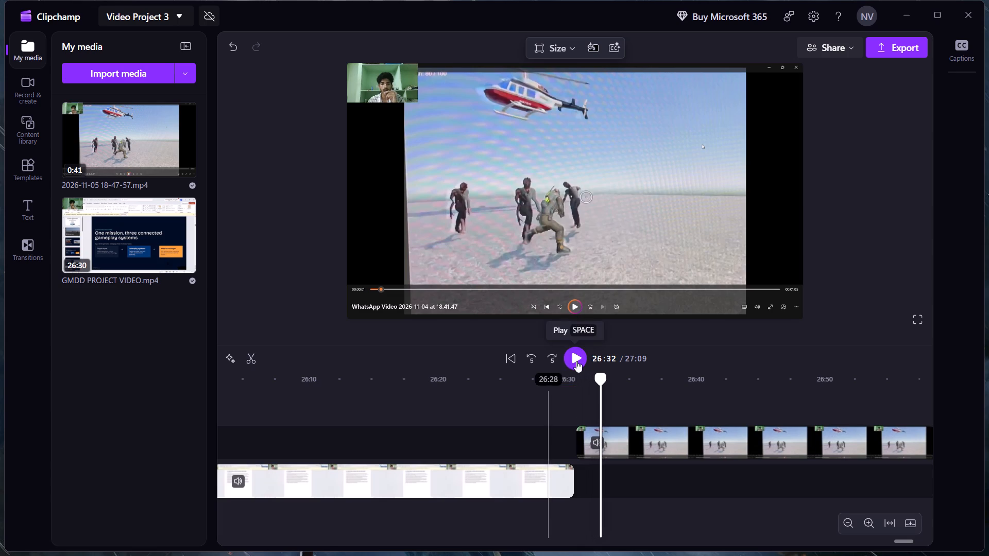
Replay the last seconds of GMDD PROJECT VIDEO from around 26:27 to find where to trim its end.
{"action": "left_click", "coordinate": [545, 389]}
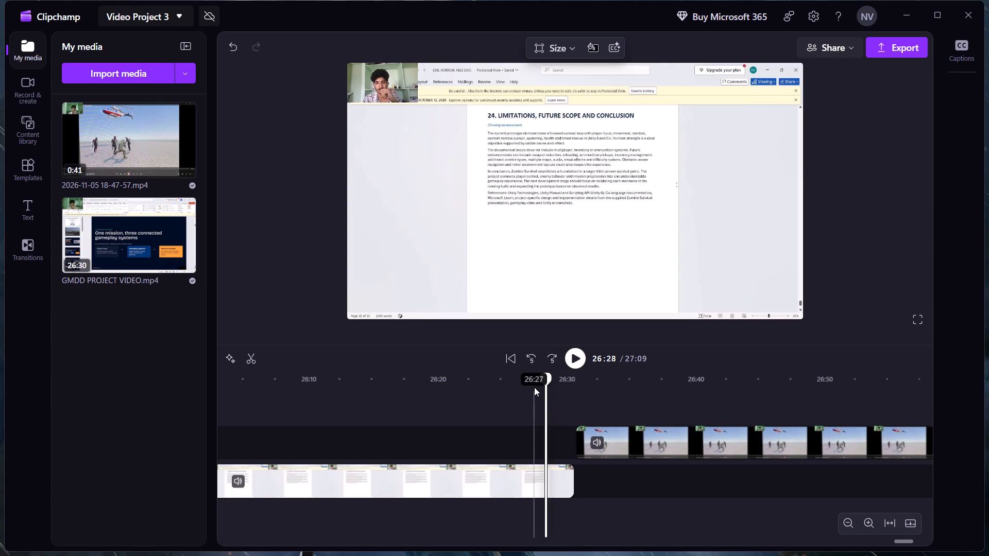
{"action": "left_click_drag", "start_coordinate": [548, 384], "coordinate": [537, 388]}
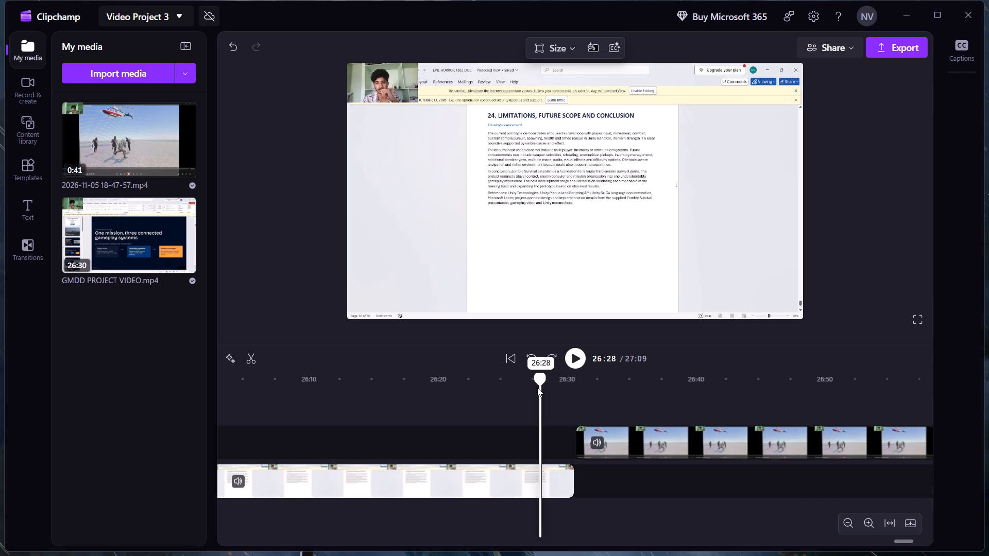
{"action": "left_click_drag", "start_coordinate": [537, 388], "coordinate": [528, 390]}
{"action": "left_click", "coordinate": [570, 359]}
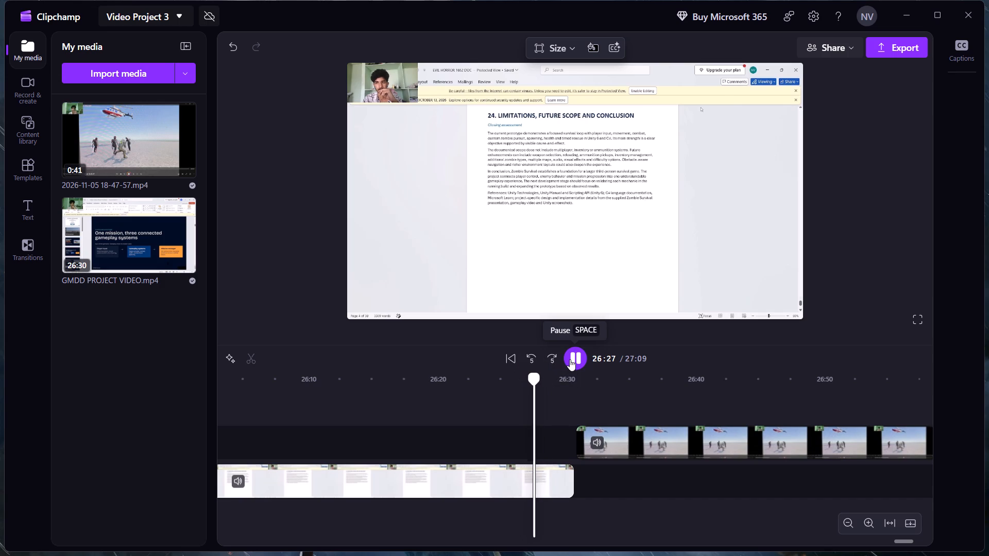
{"action": "left_click_drag", "start_coordinate": [549, 379], "coordinate": [518, 387]}
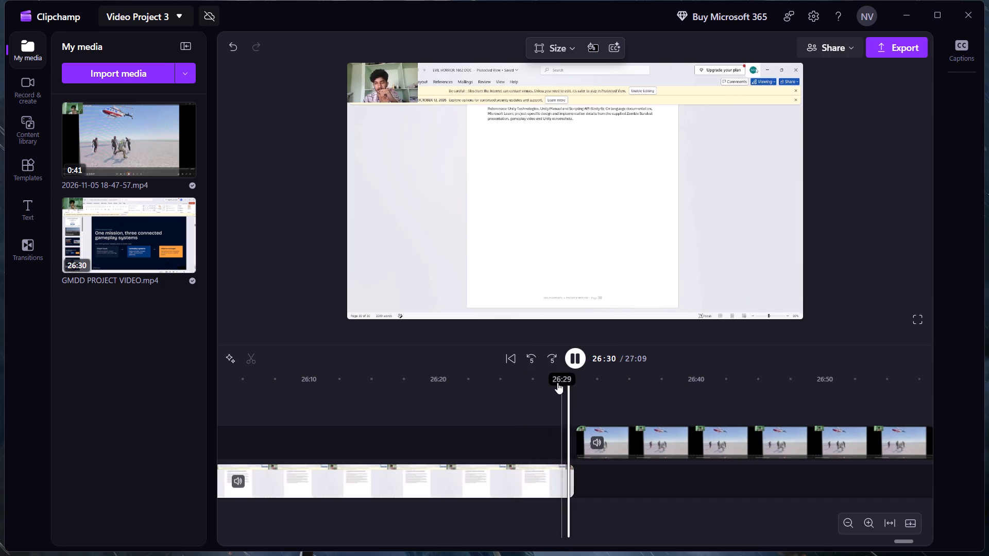
{"action": "left_click_drag", "start_coordinate": [568, 393], "coordinate": [498, 405]}
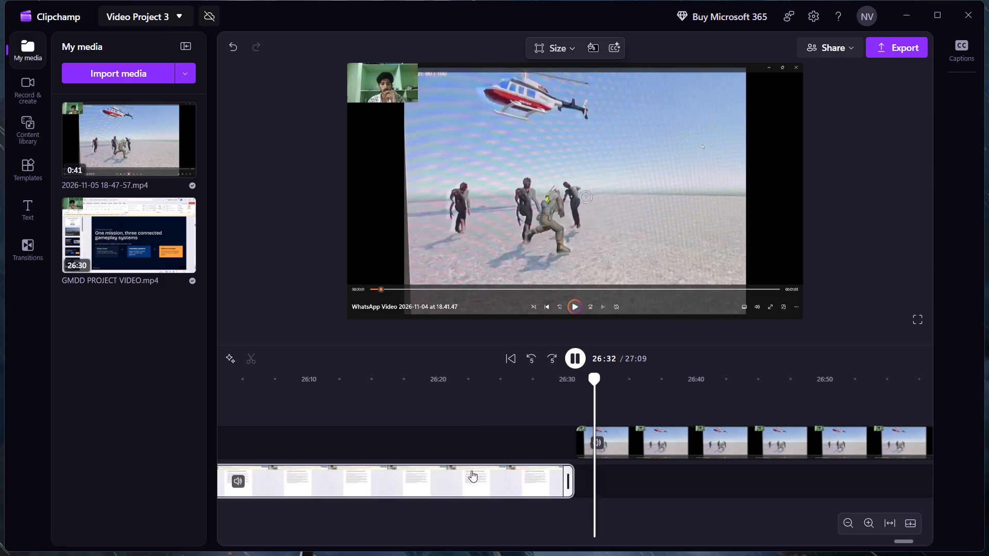
{"action": "left_click", "coordinate": [481, 439]}
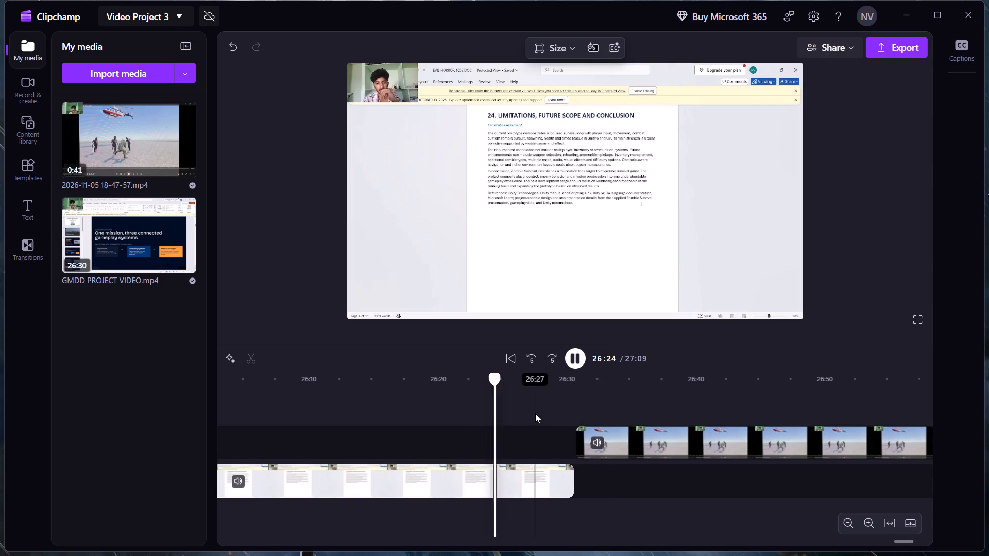
{"action": "left_click", "coordinate": [572, 354]}
Split GMDD PROJECT VIDEO at 26:27 and delete the short piece after the cut.
{"action": "left_click_drag", "start_coordinate": [531, 378], "coordinate": [524, 380]}
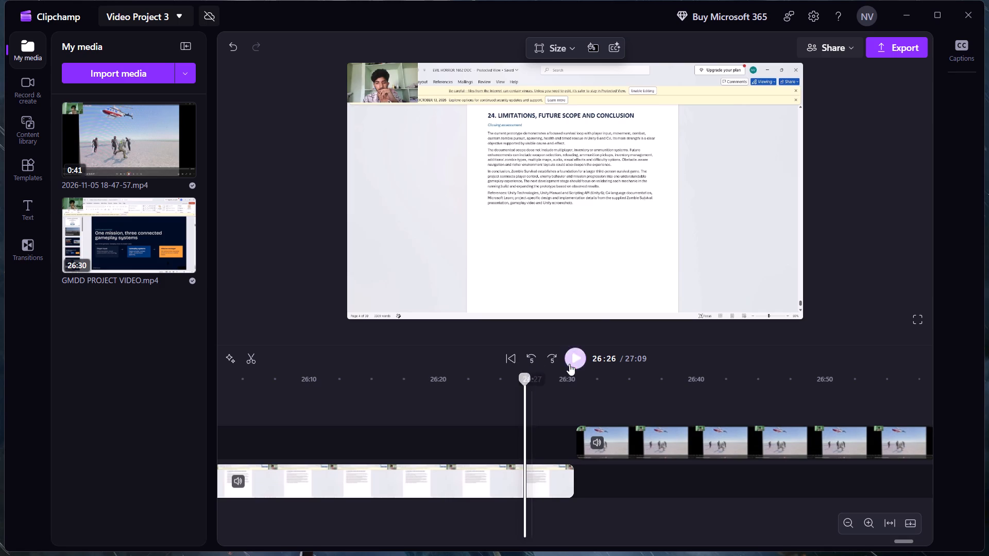
{"action": "left_click", "coordinate": [527, 377]}
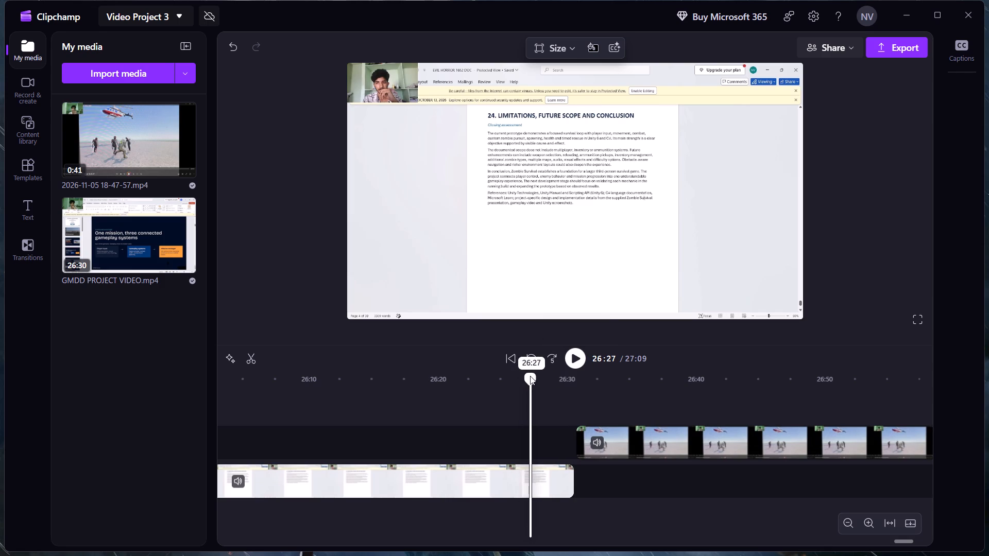
{"action": "left_click", "coordinate": [250, 359]}
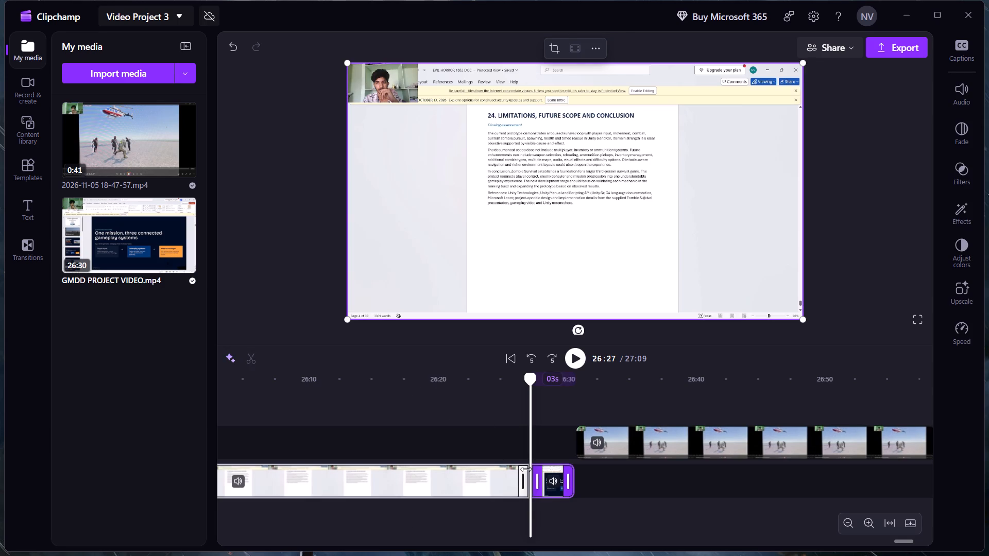
{"action": "key", "text": "Delete"}
{"action": "left_click", "coordinate": [507, 401]}
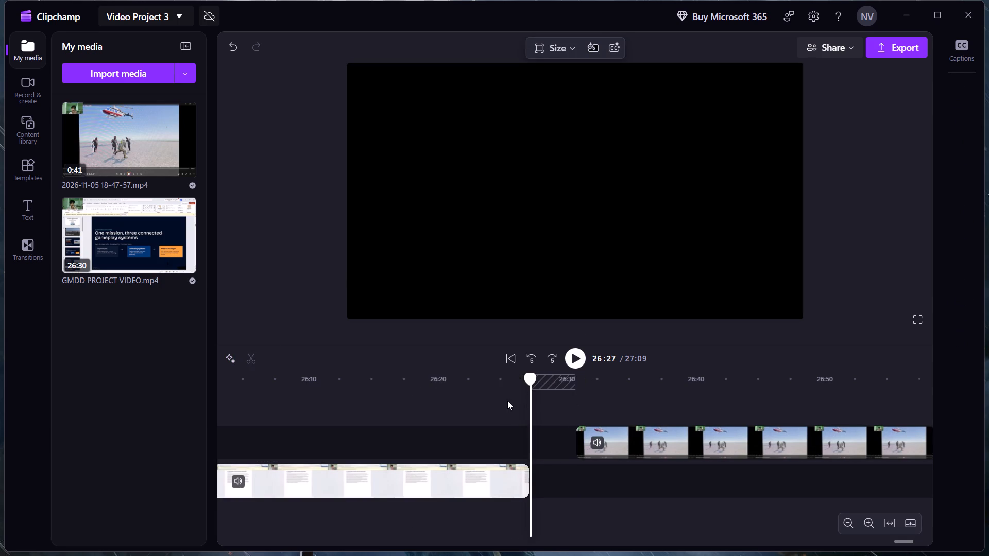
{"action": "left_click", "coordinate": [567, 362]}
{"action": "left_click_drag", "start_coordinate": [590, 437], "coordinate": [541, 440]}
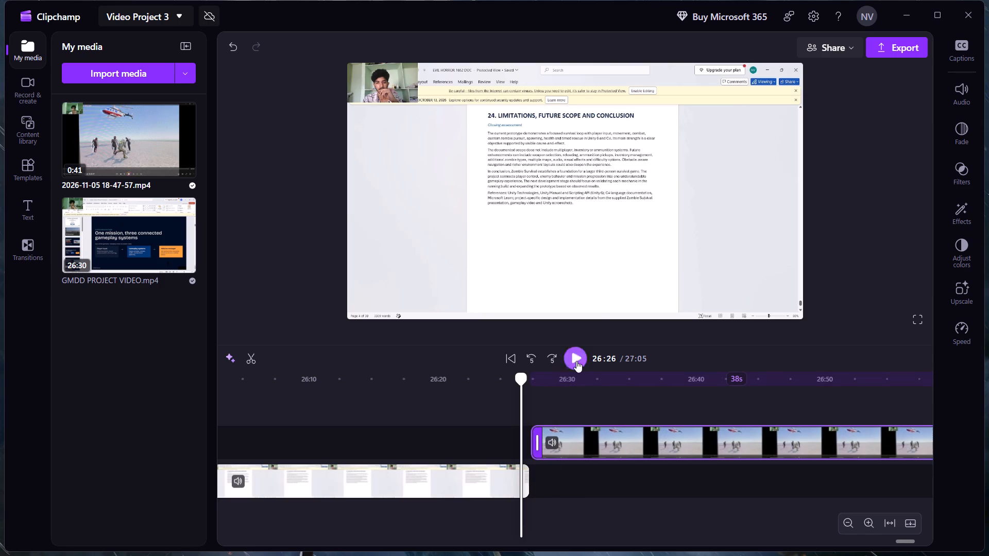
Play back the join between GMDD PROJECT VIDEO and the recording from about 26:26, continuing through the recording.
{"action": "left_click", "coordinate": [577, 361]}
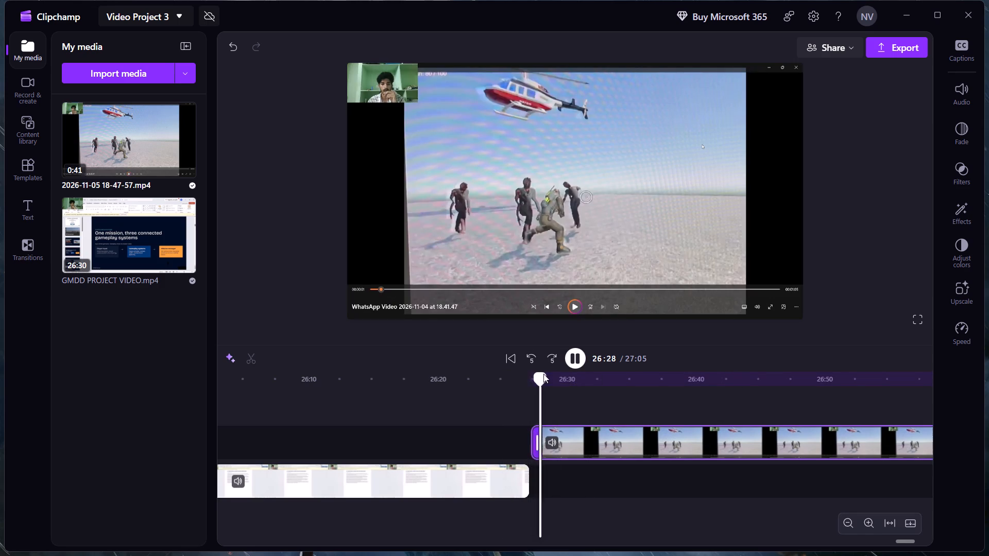
{"action": "left_click_drag", "start_coordinate": [543, 374], "coordinate": [483, 375]}
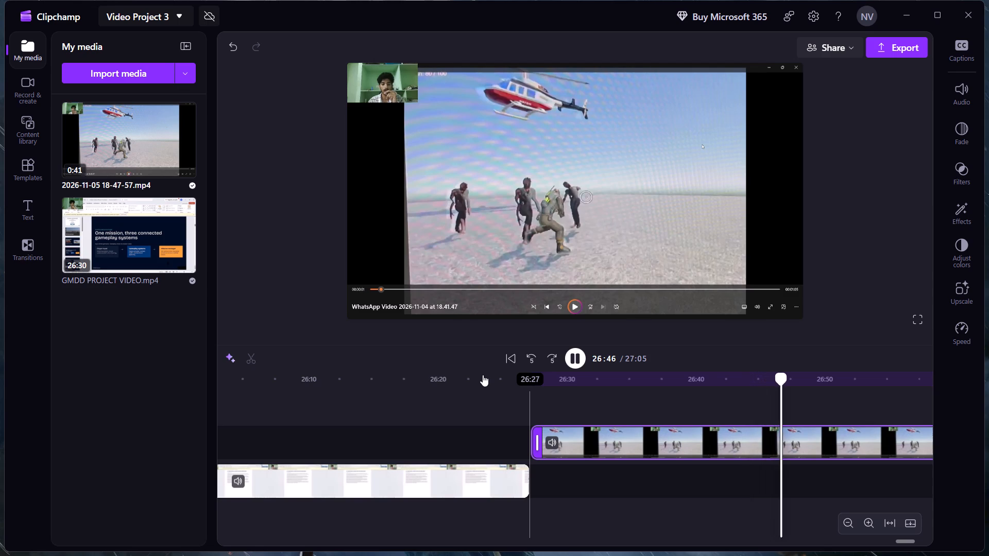
{"action": "scroll", "coordinate": [483, 375], "scroll_direction": "left", "scroll_amount": 3}
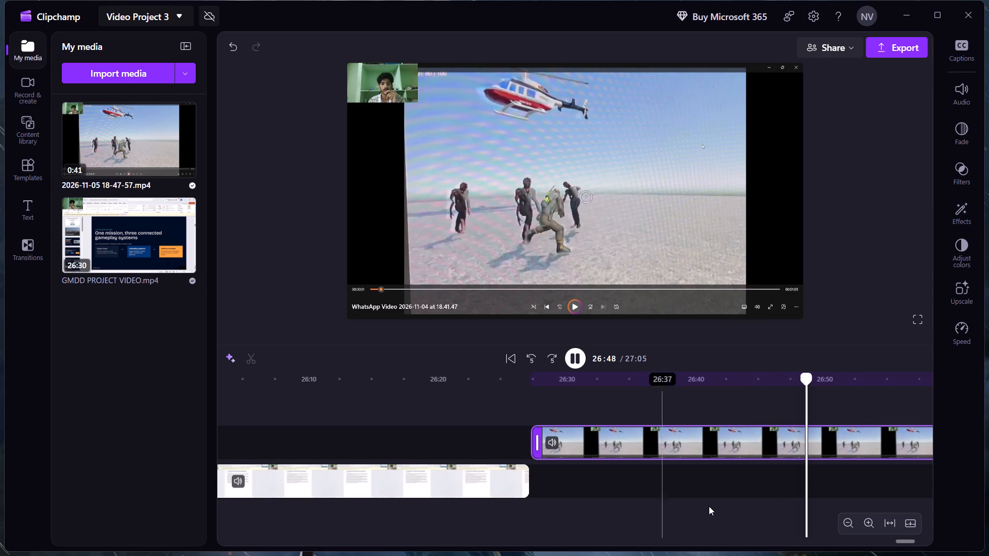
{"action": "scroll", "coordinate": [709, 507], "scroll_direction": "left", "scroll_amount": 1}
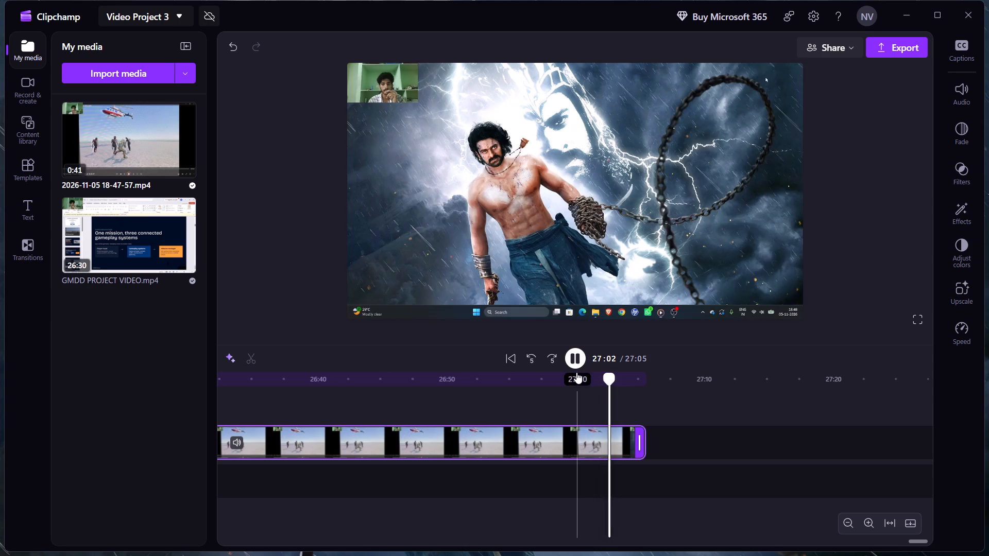
{"action": "left_click", "coordinate": [576, 368]}
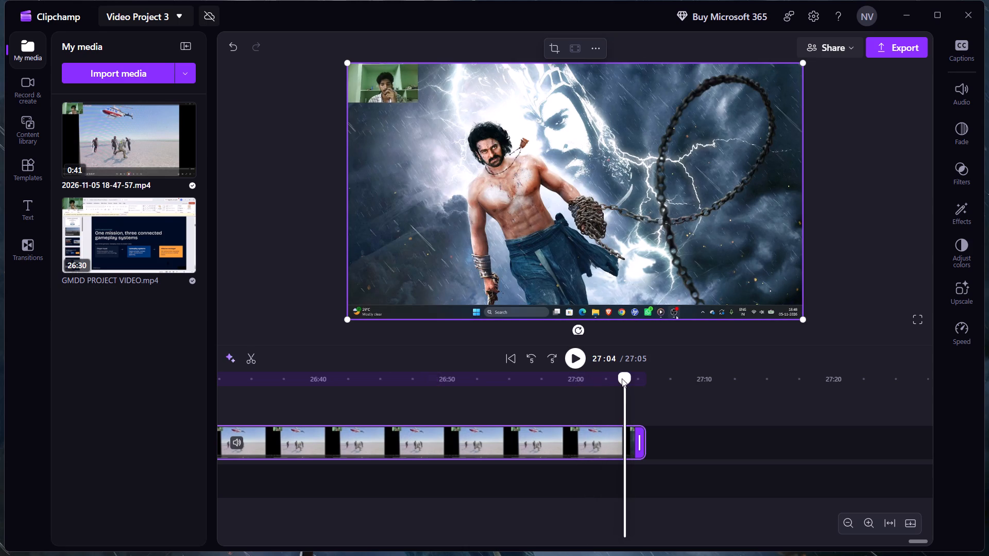
{"action": "left_click_drag", "start_coordinate": [622, 378], "coordinate": [604, 380]}
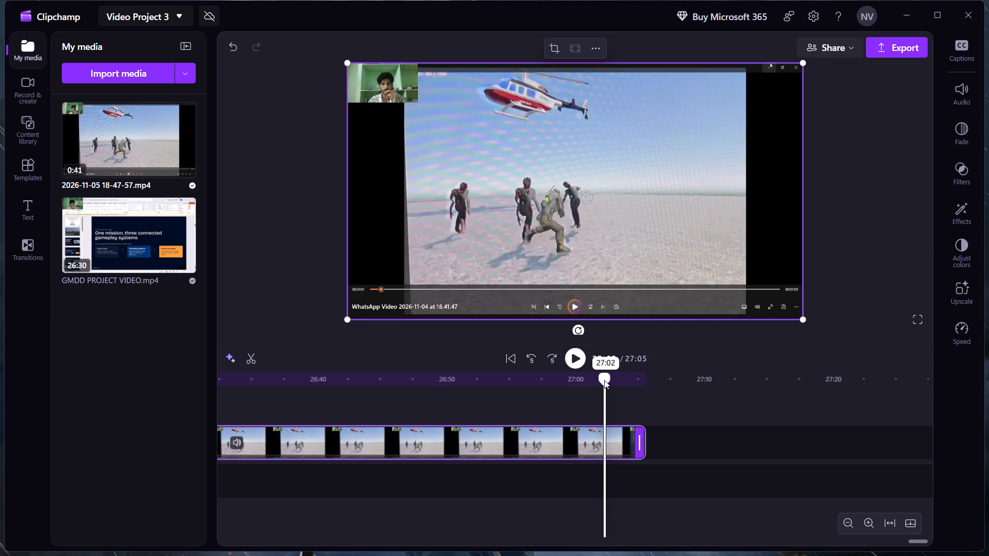
{"action": "left_click_drag", "start_coordinate": [604, 380], "coordinate": [601, 382]}
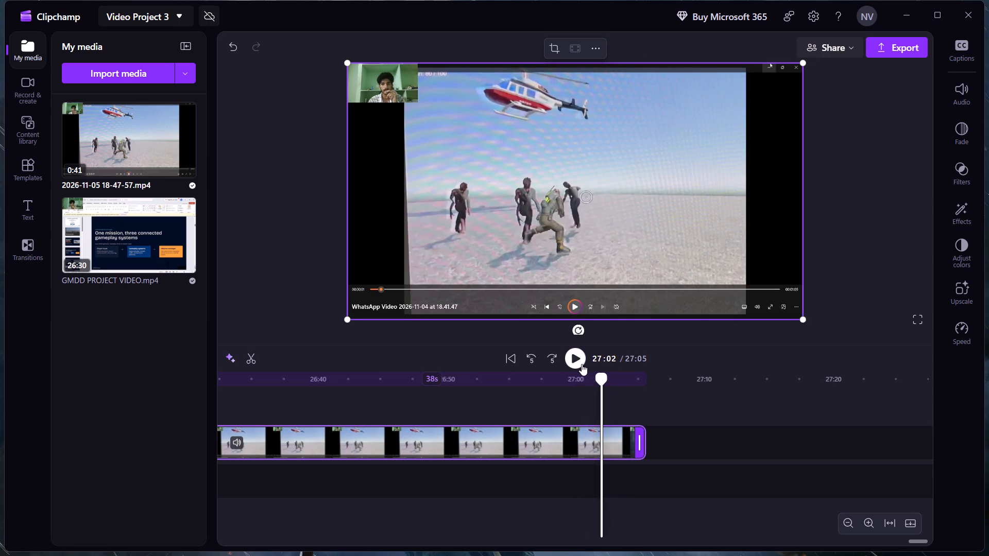
{"action": "left_click", "coordinate": [581, 362]}
{"action": "left_click_drag", "start_coordinate": [612, 374], "coordinate": [604, 375]}
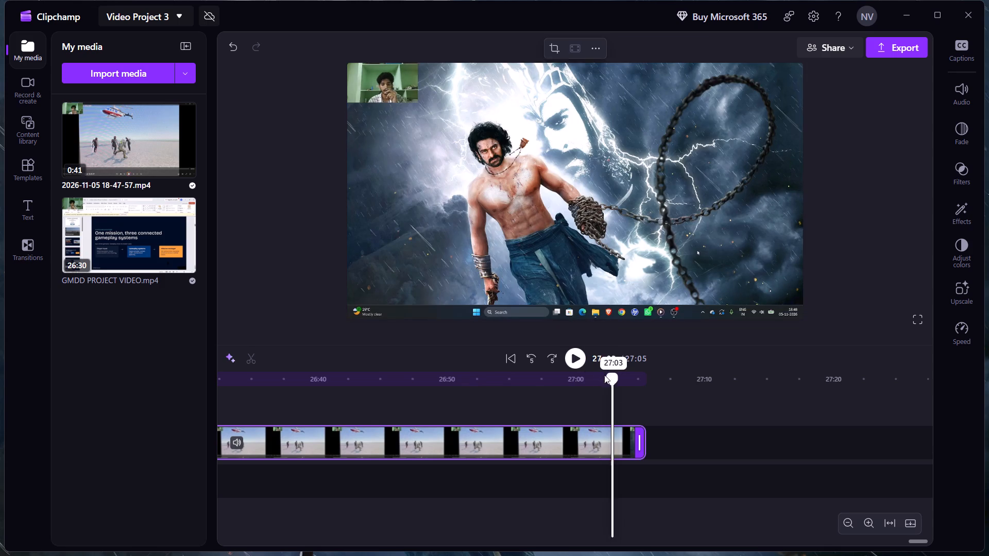
{"action": "left_click_drag", "start_coordinate": [604, 375], "coordinate": [595, 378]}
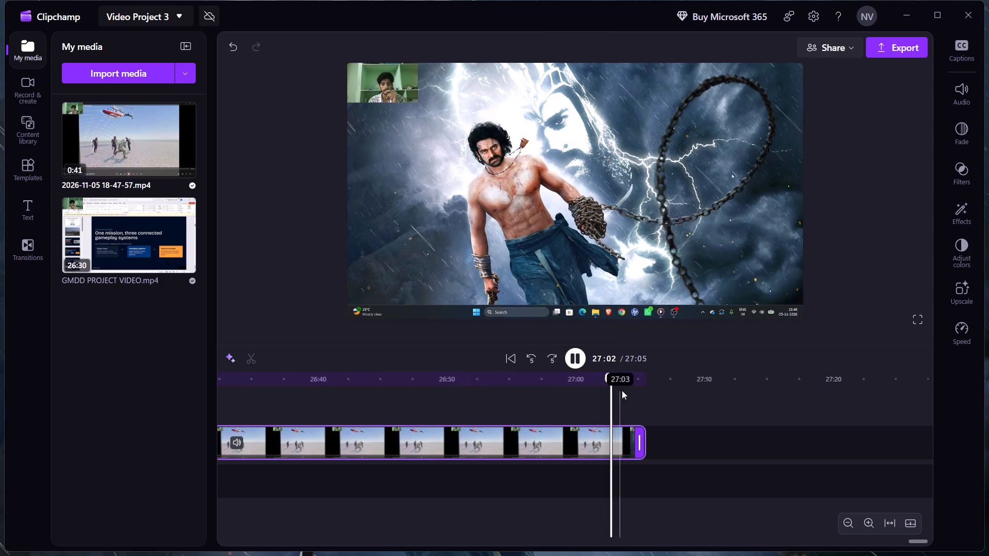
{"action": "left_click_drag", "start_coordinate": [615, 383], "coordinate": [593, 384]}
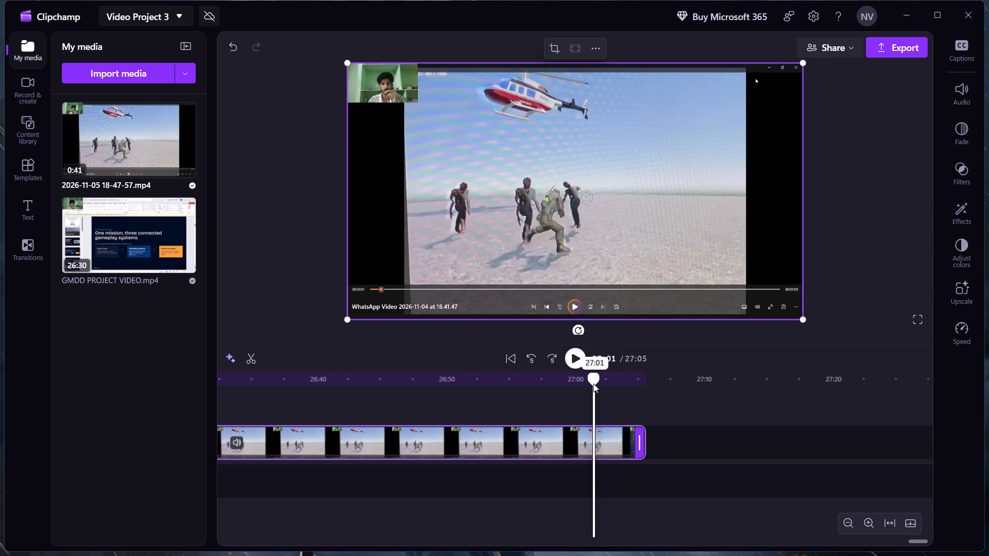
{"action": "left_click_drag", "start_coordinate": [593, 384], "coordinate": [587, 386]}
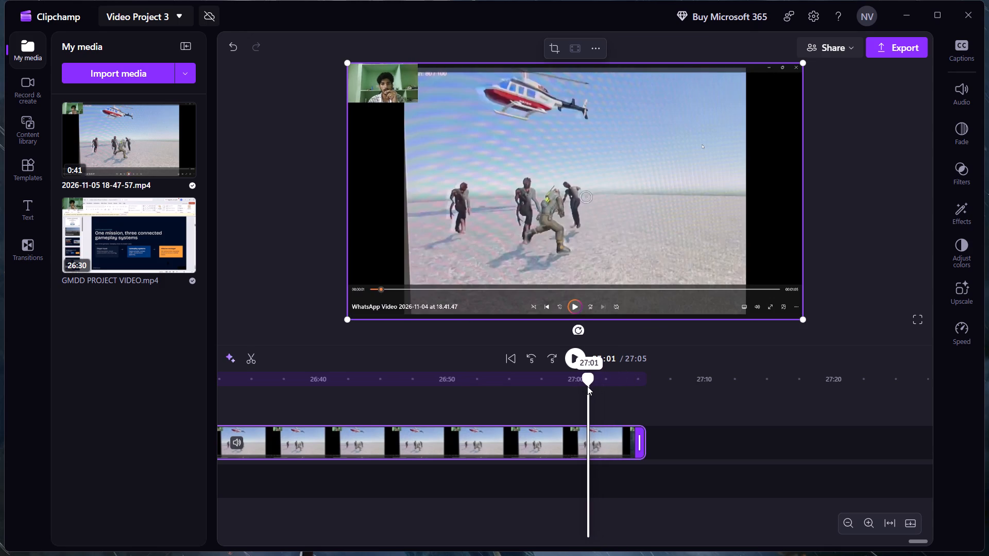
{"action": "left_click_drag", "start_coordinate": [587, 386], "coordinate": [584, 388]}
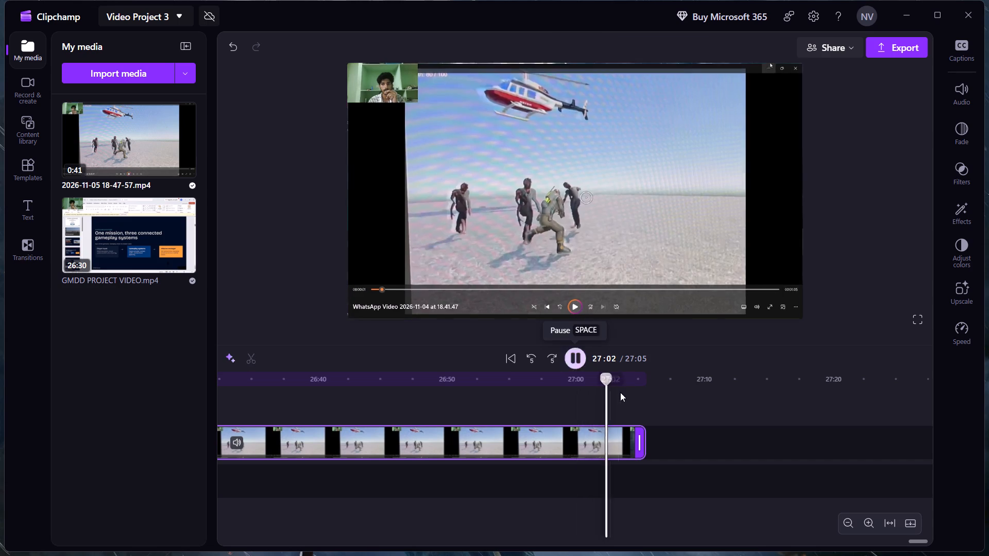
{"action": "left_click_drag", "start_coordinate": [609, 381], "coordinate": [590, 383]}
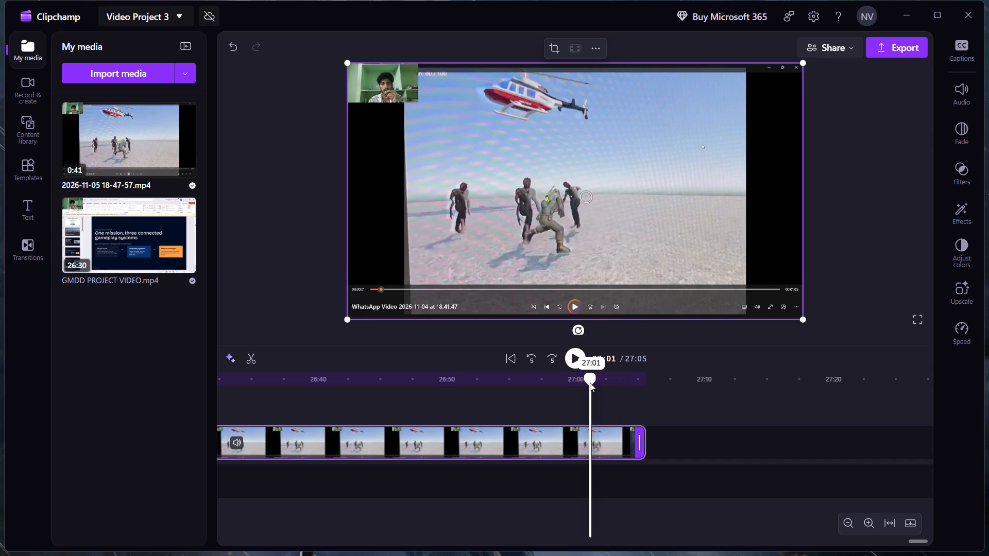
{"action": "left_click_drag", "start_coordinate": [590, 383], "coordinate": [588, 374]}
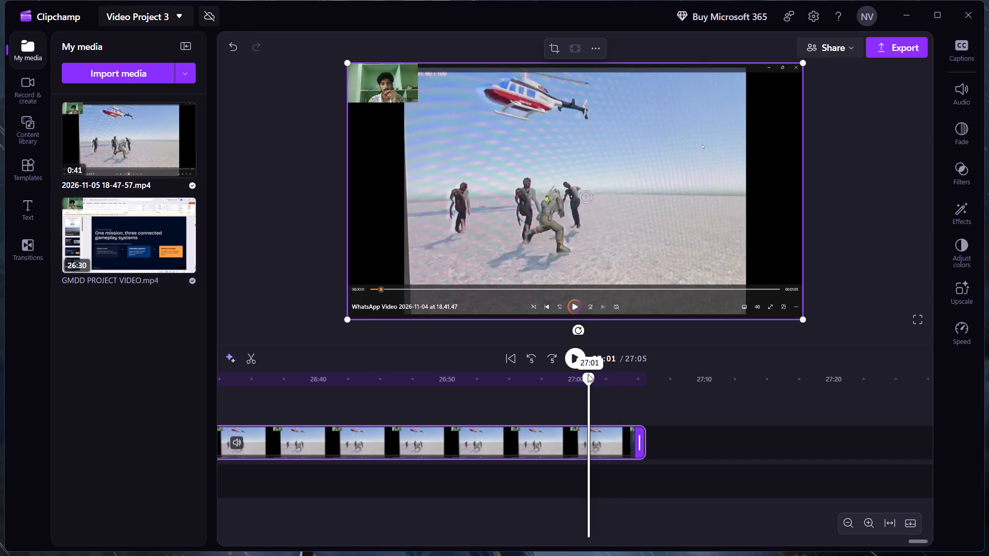
{"action": "left_click_drag", "start_coordinate": [588, 374], "coordinate": [587, 374]}
{"action": "left_click", "coordinate": [580, 359]}
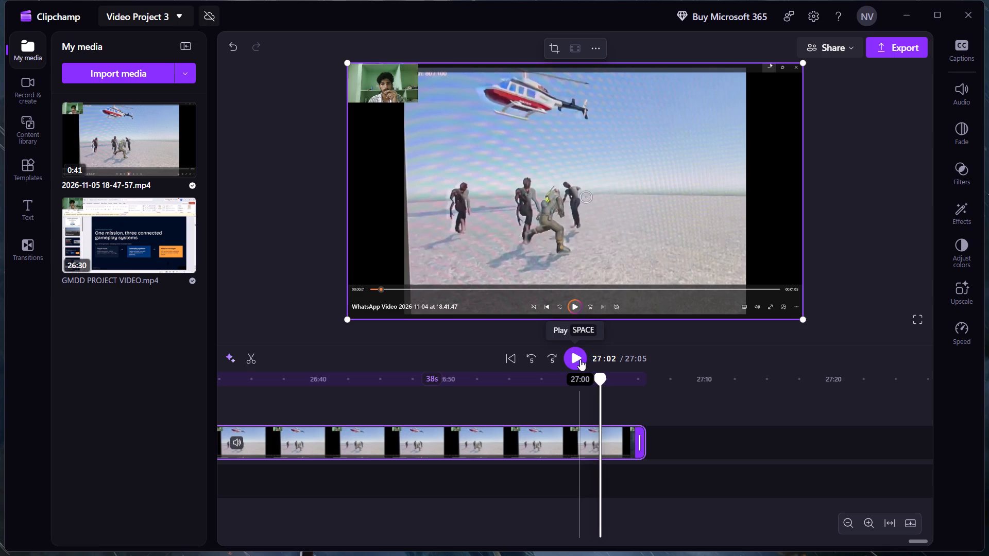
{"action": "left_click_drag", "start_coordinate": [600, 374], "coordinate": [593, 374]}
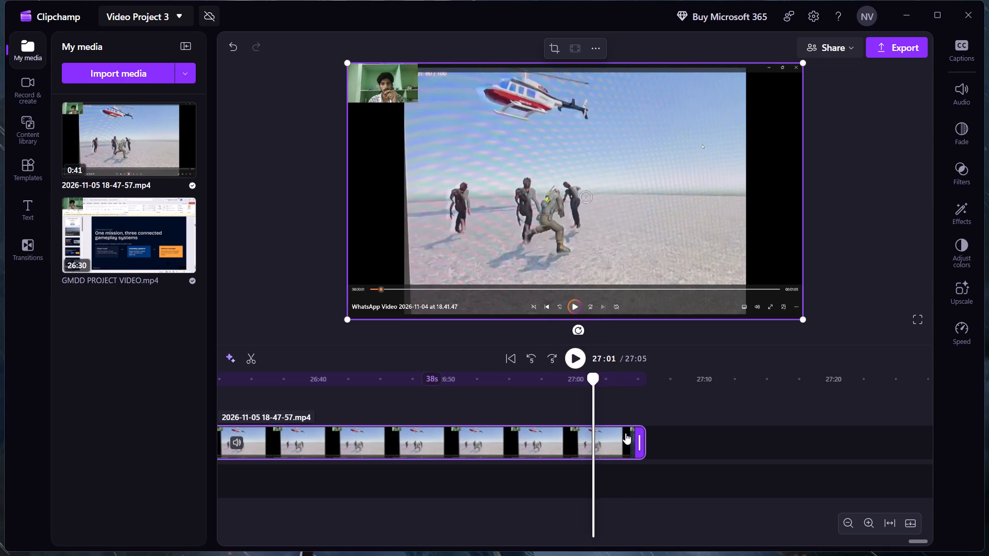
{"action": "left_click", "coordinate": [250, 362]}
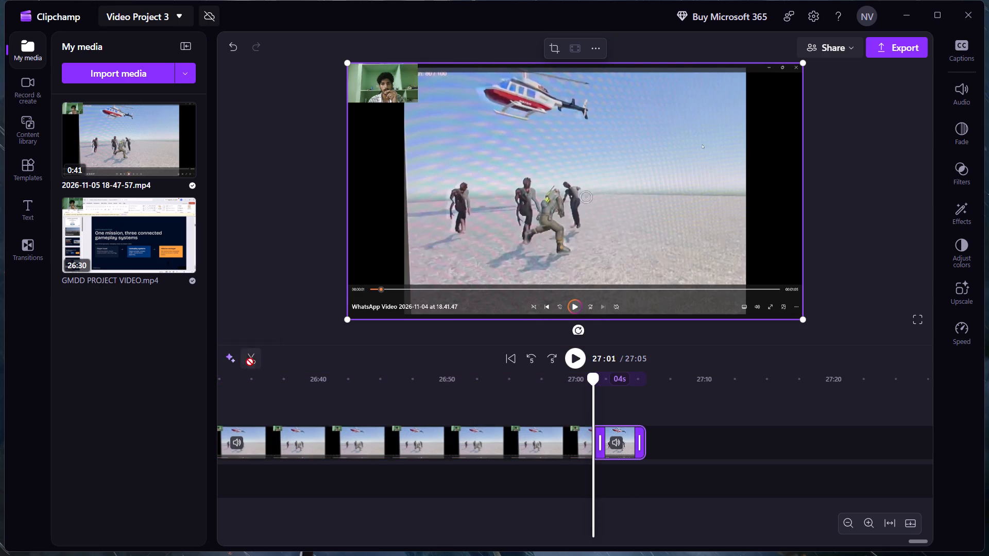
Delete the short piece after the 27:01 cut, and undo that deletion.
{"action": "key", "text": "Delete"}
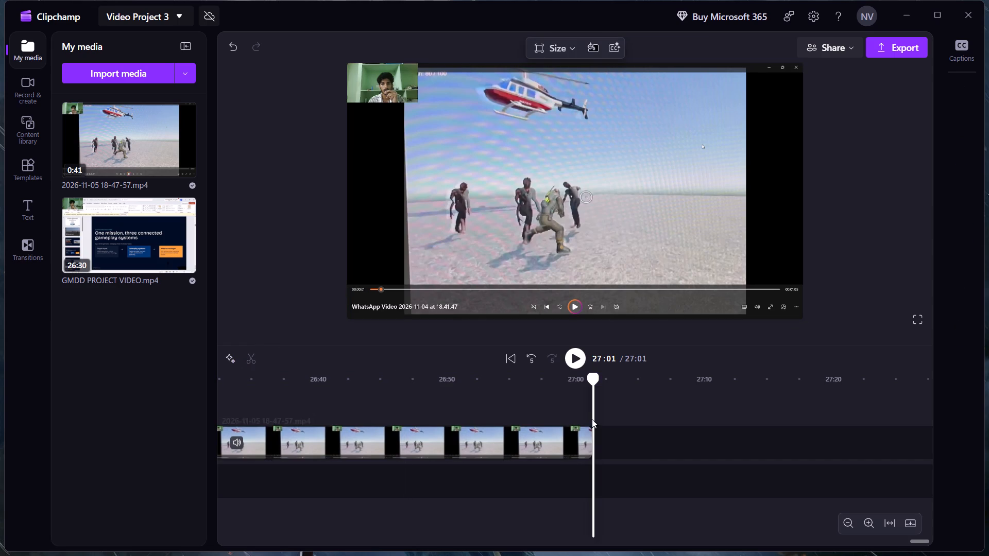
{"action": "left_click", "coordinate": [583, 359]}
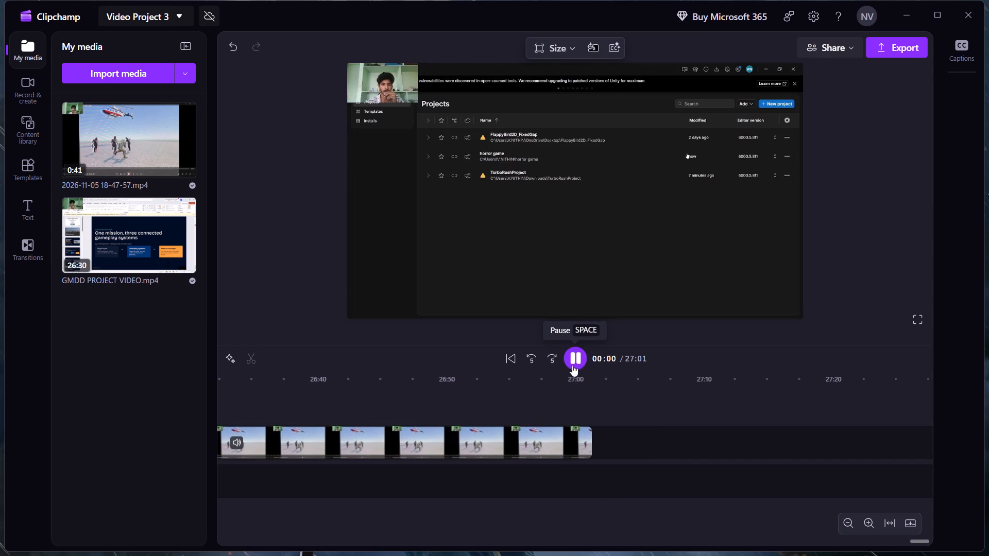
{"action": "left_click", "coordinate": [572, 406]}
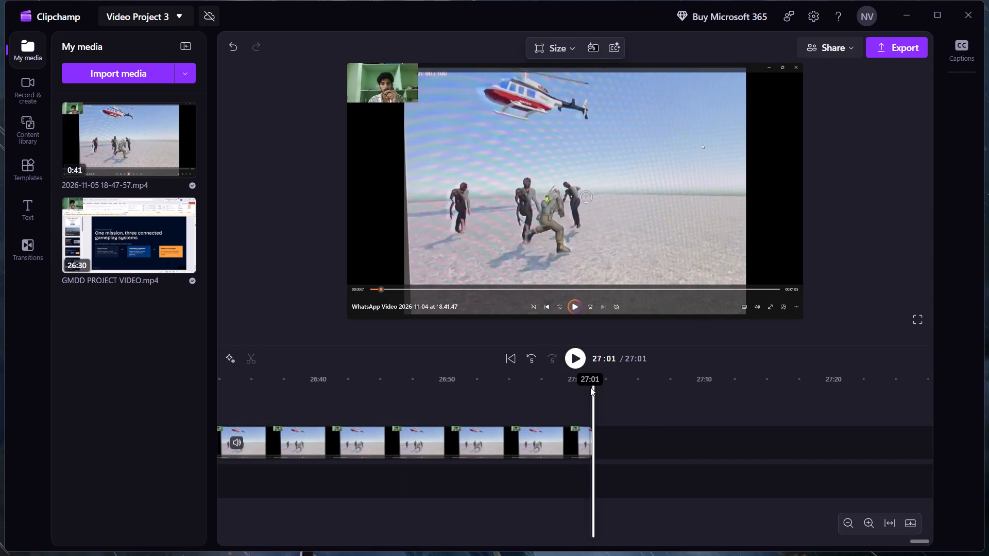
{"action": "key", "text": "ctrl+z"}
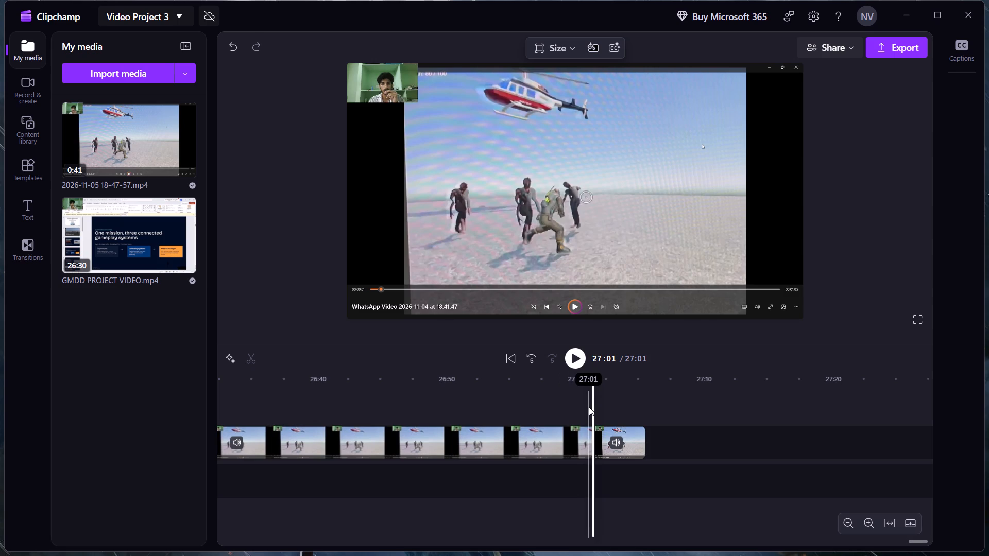
Replay the recording's final piece, split it at 27:02, and delete everything after that cut.
{"action": "left_click", "coordinate": [576, 361]}
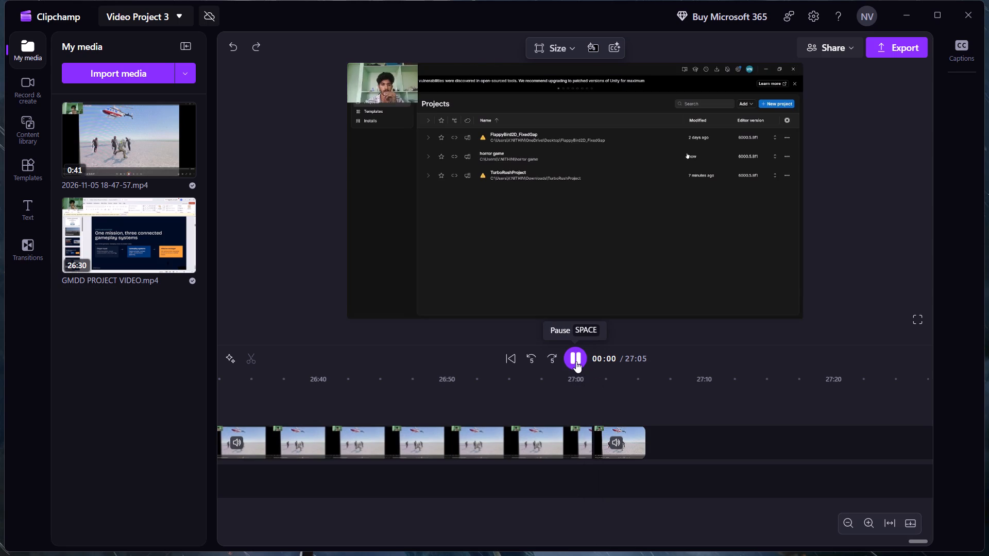
{"action": "left_click", "coordinate": [589, 391]}
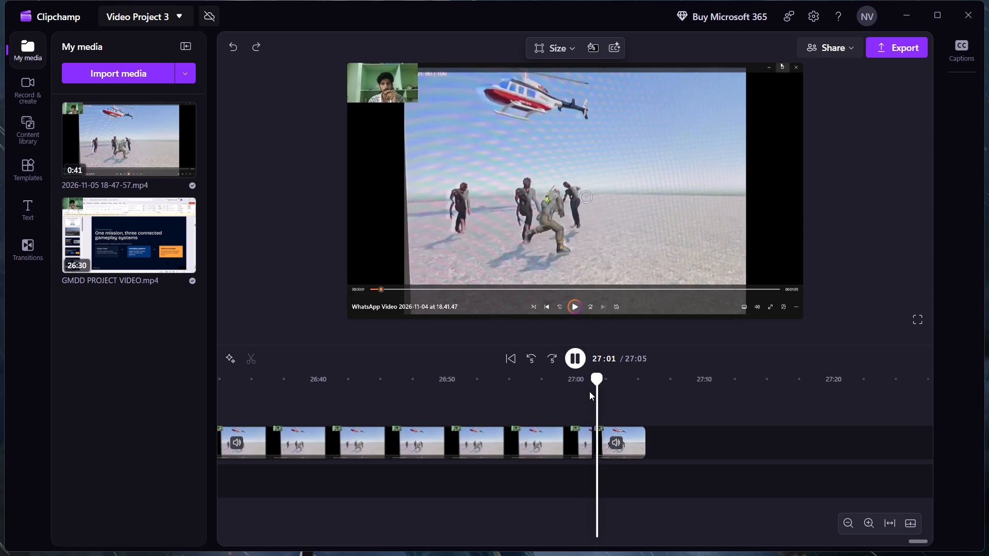
{"action": "left_click", "coordinate": [574, 357]}
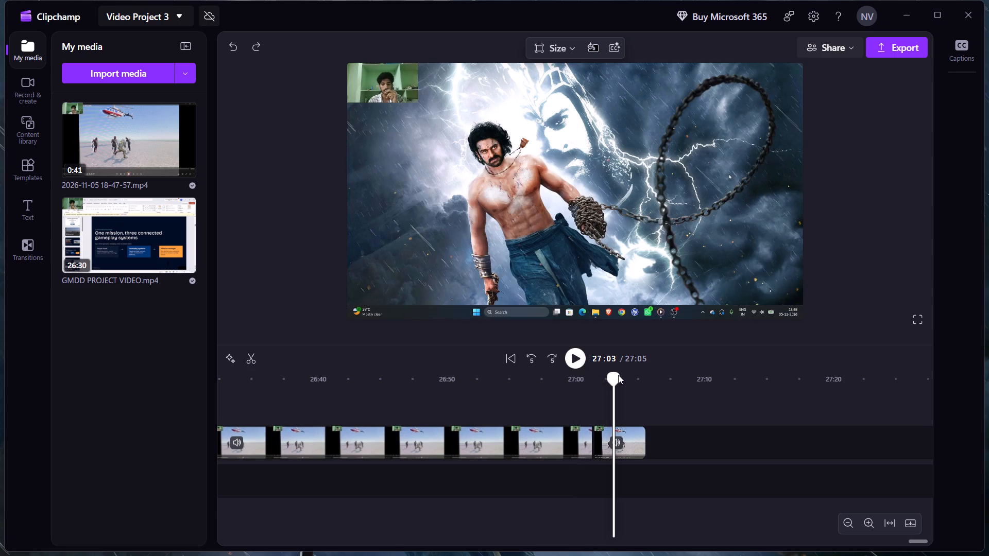
{"action": "left_click_drag", "start_coordinate": [614, 375], "coordinate": [601, 379]}
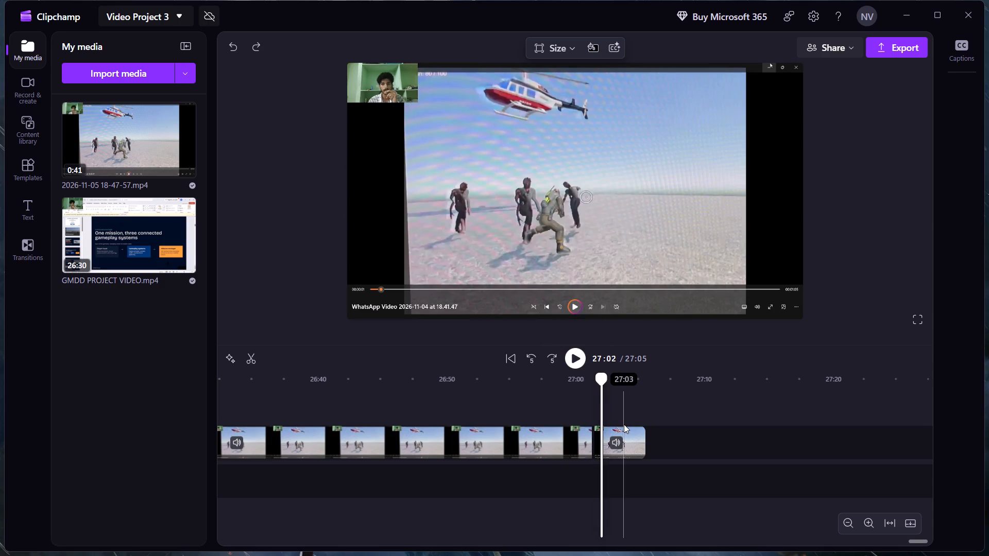
{"action": "key", "text": "Escape"}
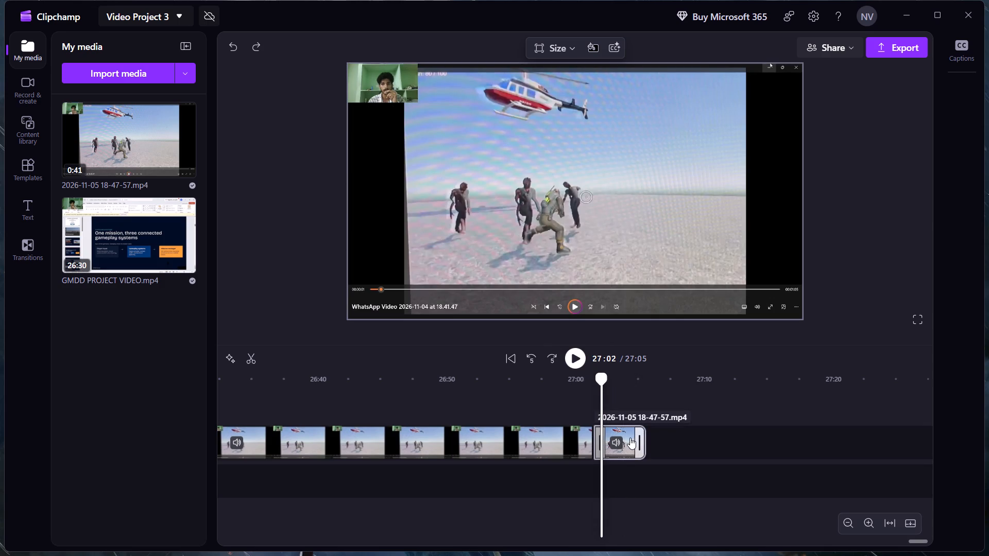
{"action": "left_click", "coordinate": [251, 356]}
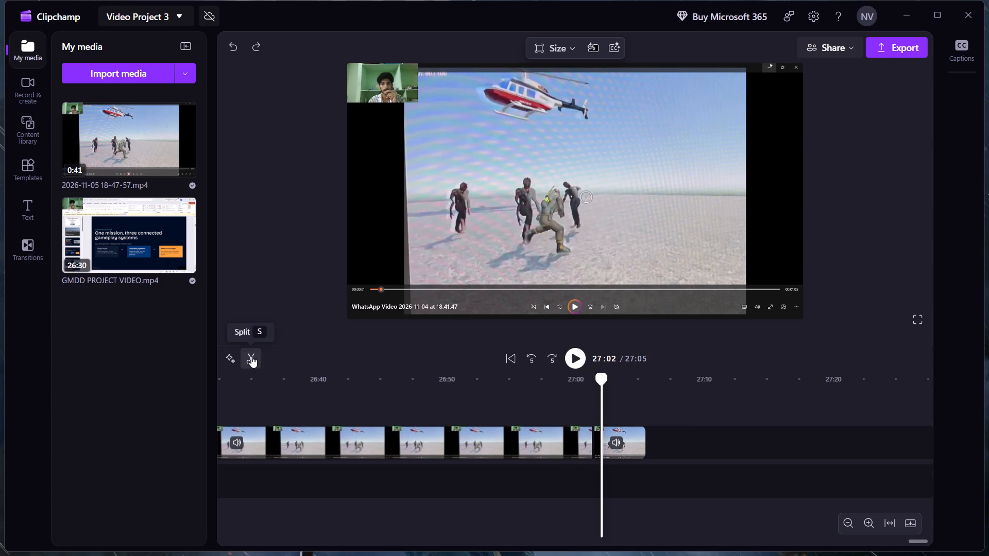
{"action": "key", "text": "Delete"}
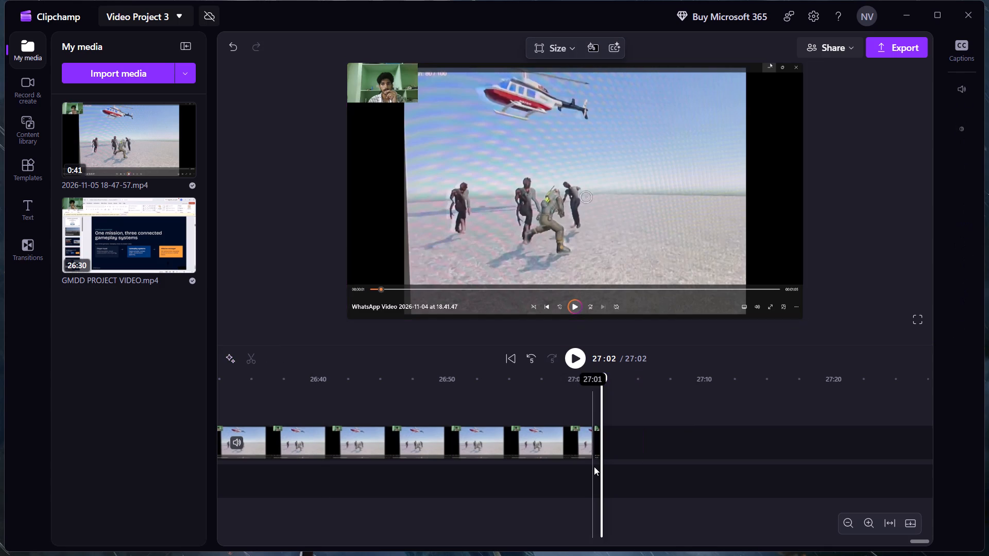
{"action": "left_click", "coordinate": [581, 398]}
{"action": "left_click", "coordinate": [576, 358]}
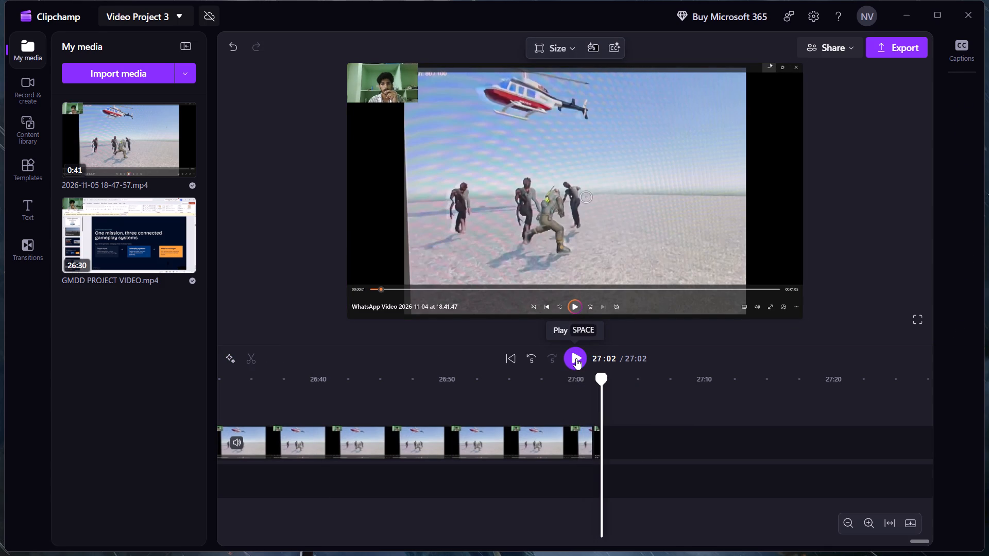
{"action": "scroll", "coordinate": [504, 421], "scroll_direction": "right", "scroll_amount": 12}
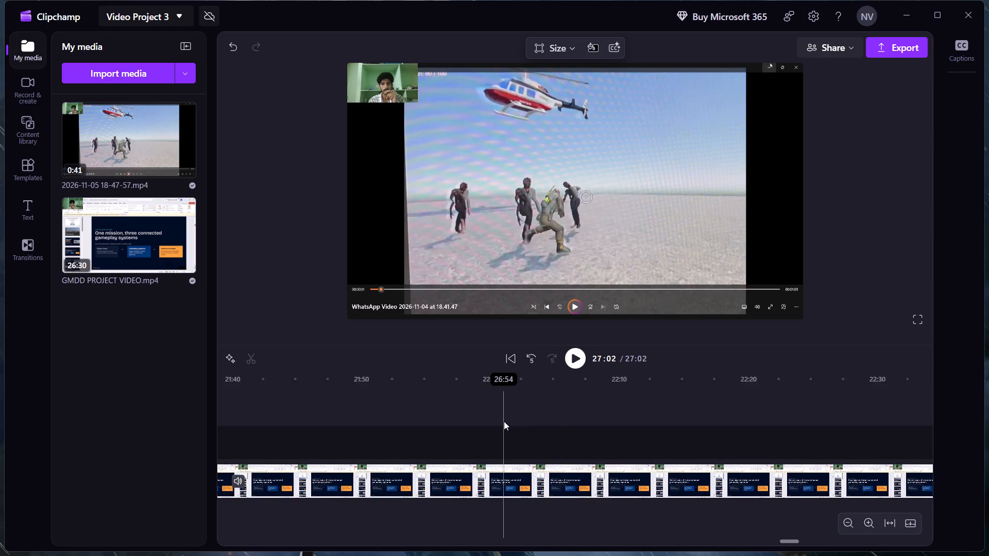
{"action": "scroll", "coordinate": [504, 421], "scroll_direction": "right", "scroll_amount": 5}
{"action": "scroll", "coordinate": [504, 421], "scroll_direction": "left", "scroll_amount": 20}
{"action": "scroll", "coordinate": [504, 421], "scroll_direction": "left", "scroll_amount": 1}
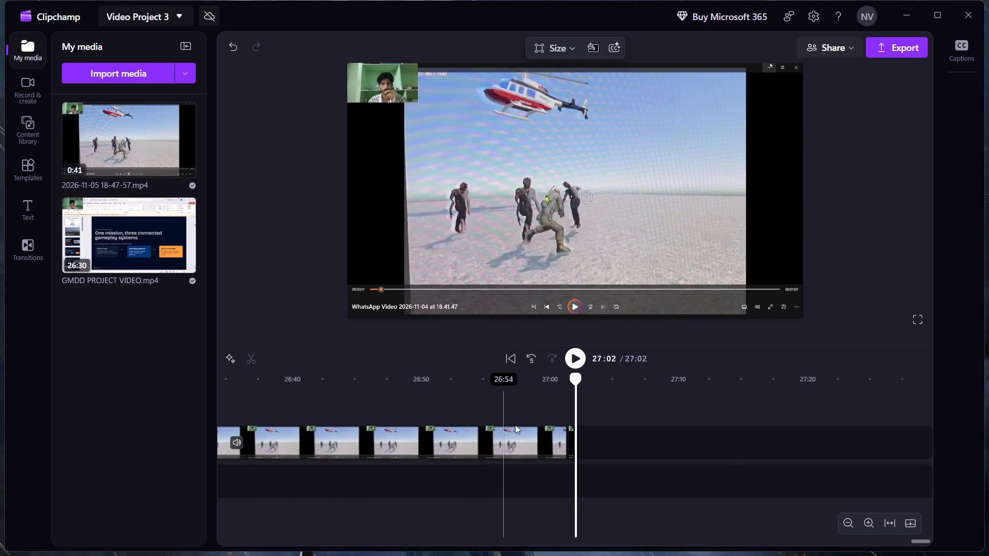
{"action": "left_click_drag", "start_coordinate": [504, 441], "coordinate": [512, 477]}
{"action": "scroll", "coordinate": [512, 477], "scroll_direction": "right", "scroll_amount": 4}
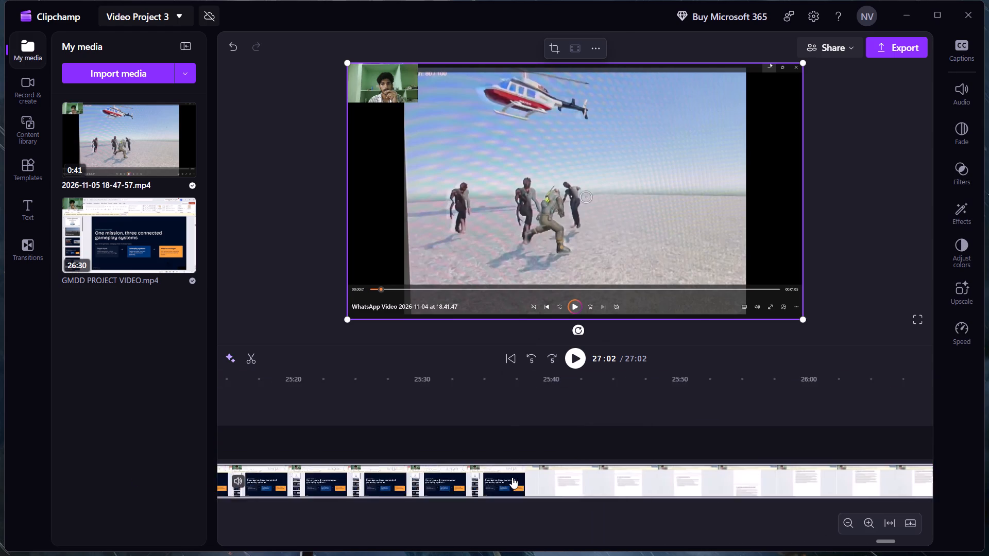
{"action": "scroll", "coordinate": [512, 477], "scroll_direction": "left", "scroll_amount": 2}
{"action": "left_click_drag", "start_coordinate": [613, 468], "coordinate": [596, 472]}
{"action": "scroll", "coordinate": [417, 436], "scroll_direction": "right", "scroll_amount": 4}
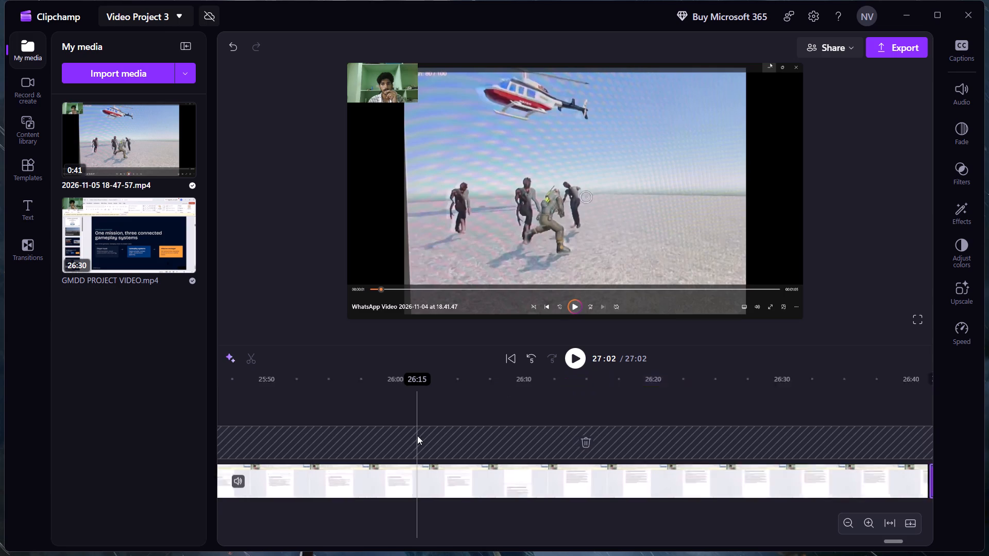
{"action": "scroll", "coordinate": [417, 436], "scroll_direction": "right", "scroll_amount": 20}
{"action": "scroll", "coordinate": [417, 436], "scroll_direction": "right", "scroll_amount": 9}
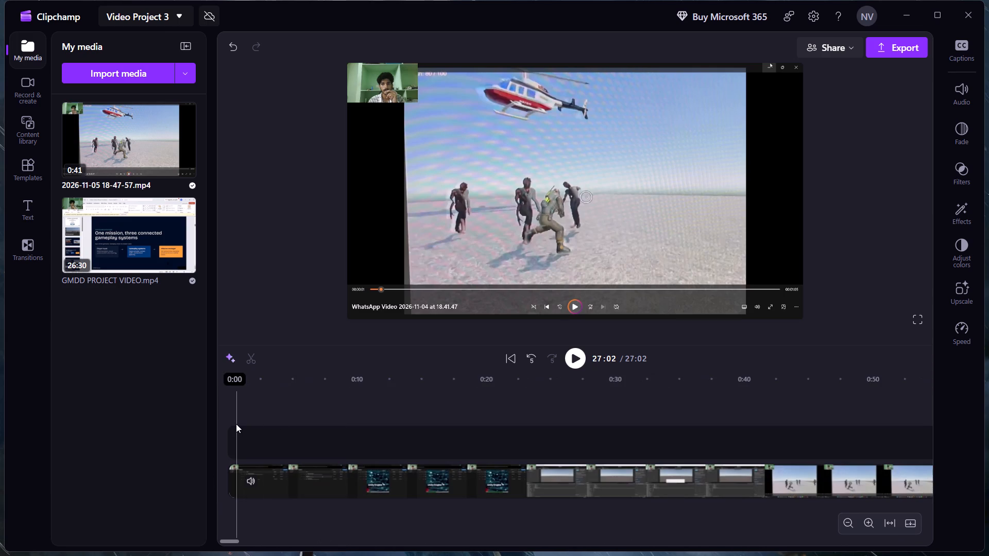
Play the joined video from the start and skim the opening footage to about 1:30, jumping ahead to about 0:41, 1:04 and 1:19.
{"action": "left_click", "coordinate": [235, 425]}
{"action": "left_click", "coordinate": [575, 358]}
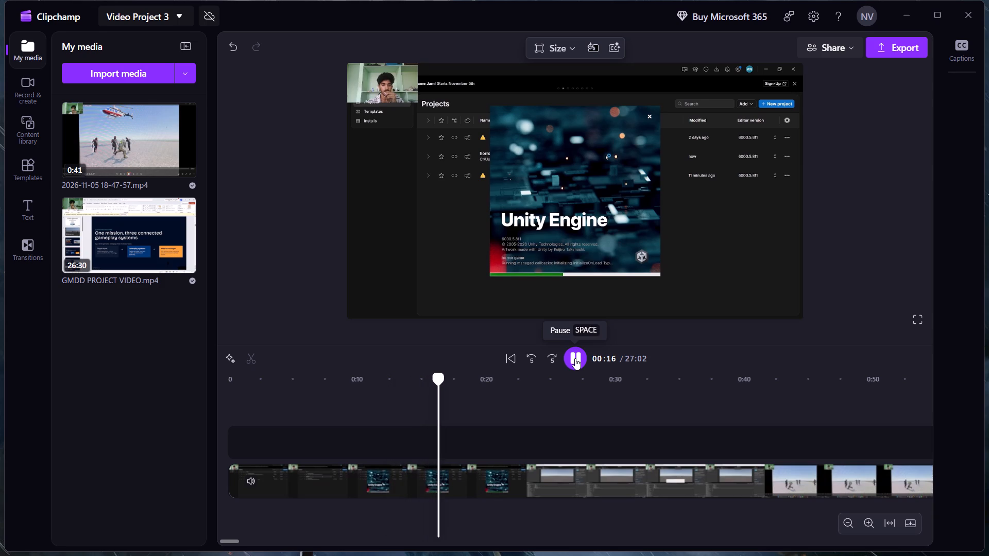
{"action": "left_click", "coordinate": [535, 432]}
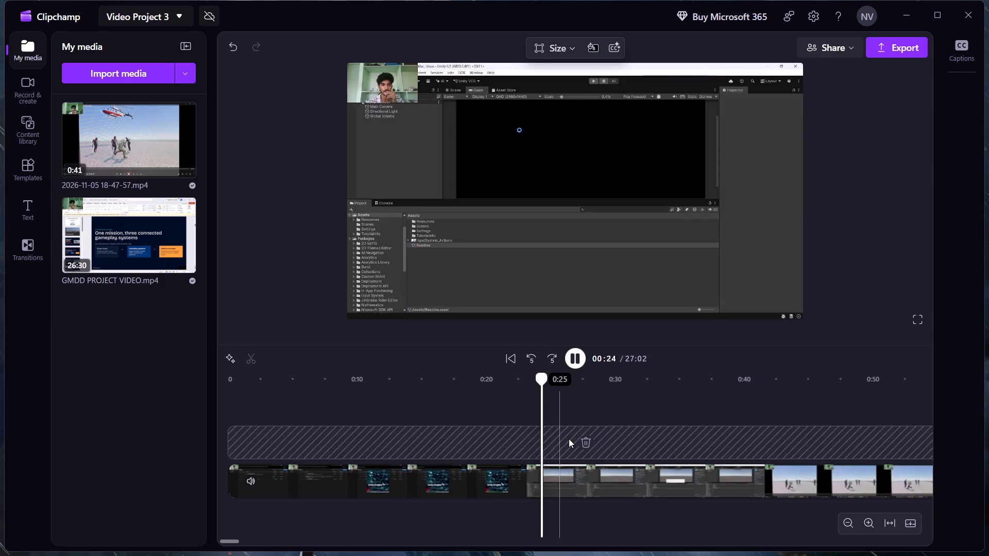
{"action": "left_click", "coordinate": [766, 451]}
{"action": "scroll", "coordinate": [766, 451], "scroll_direction": "left", "scroll_amount": 1}
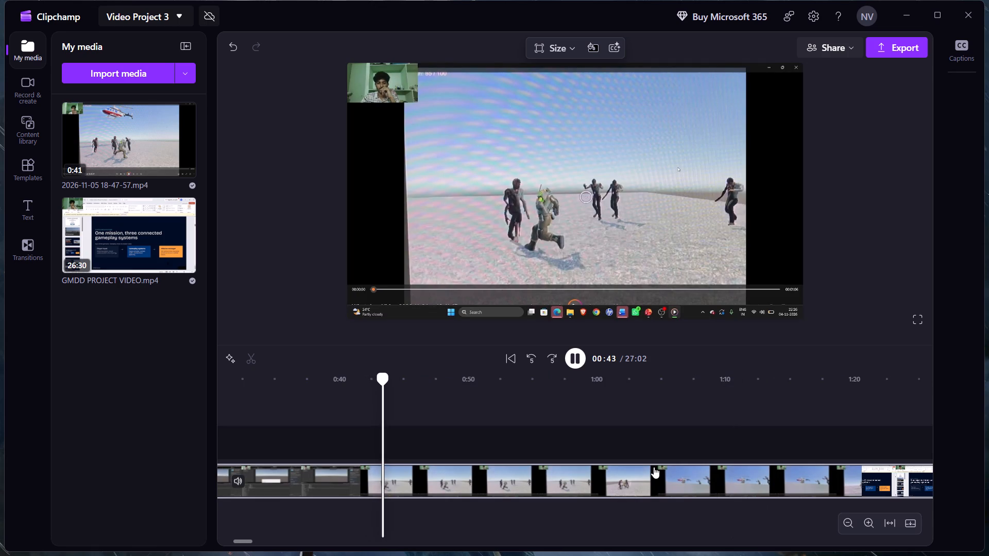
{"action": "left_click", "coordinate": [644, 433]}
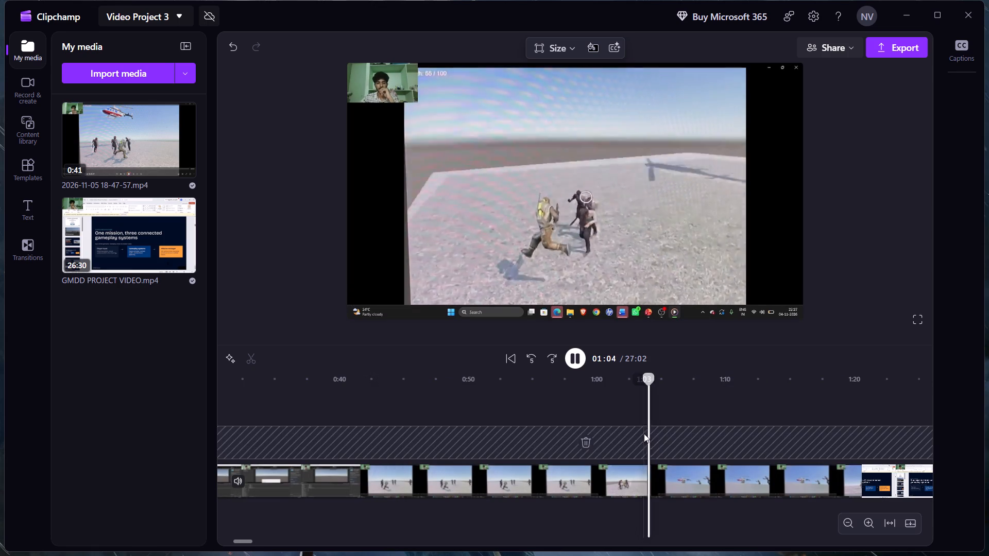
{"action": "scroll", "coordinate": [644, 433], "scroll_direction": "left", "scroll_amount": 1}
{"action": "left_click", "coordinate": [667, 432]}
{"action": "scroll", "coordinate": [667, 432], "scroll_direction": "left", "scroll_amount": 1}
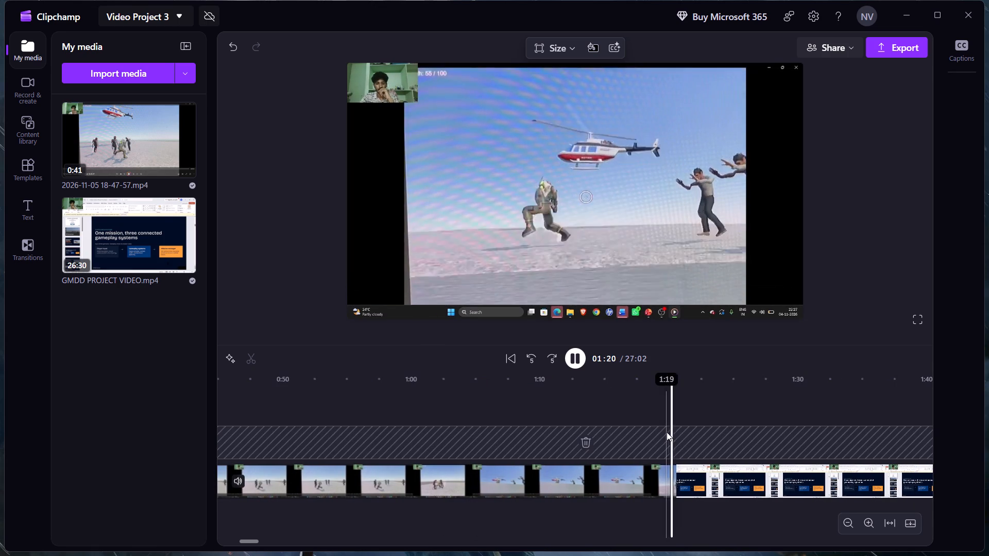
{"action": "scroll", "coordinate": [667, 432], "scroll_direction": "left", "scroll_amount": 2}
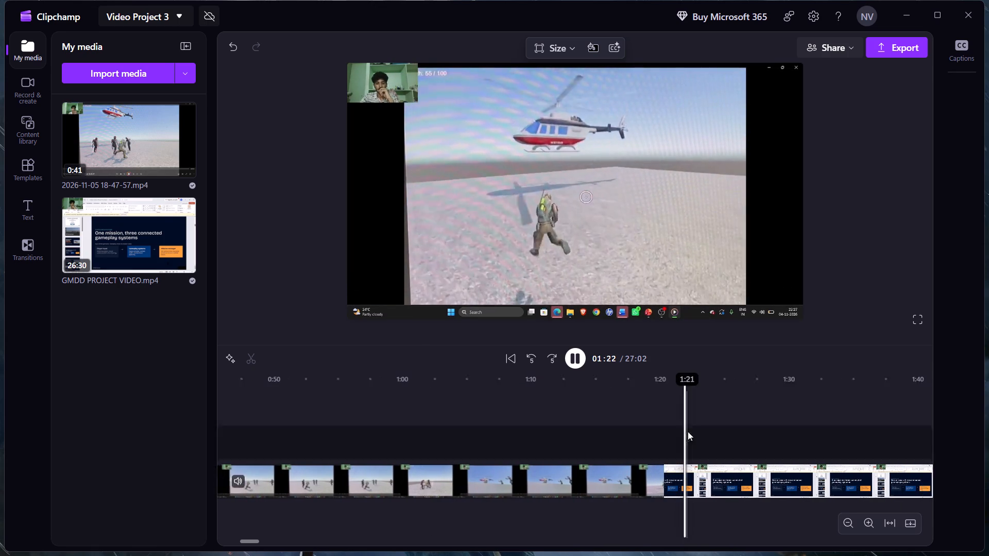
{"action": "scroll", "coordinate": [688, 431], "scroll_direction": "left", "scroll_amount": 1}
{"action": "scroll", "coordinate": [661, 435], "scroll_direction": "up", "scroll_amount": 1}
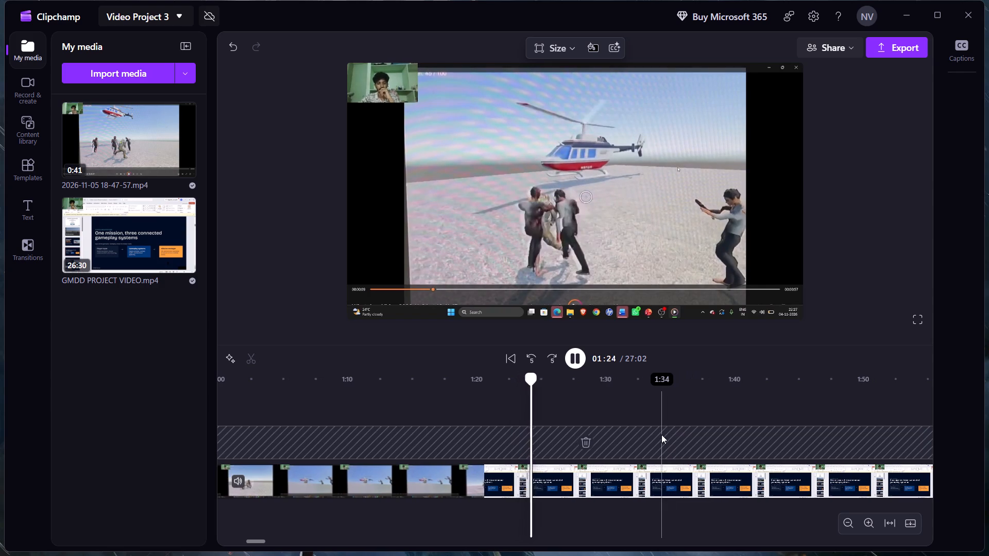
{"action": "scroll", "coordinate": [661, 435], "scroll_direction": "left", "scroll_amount": 1}
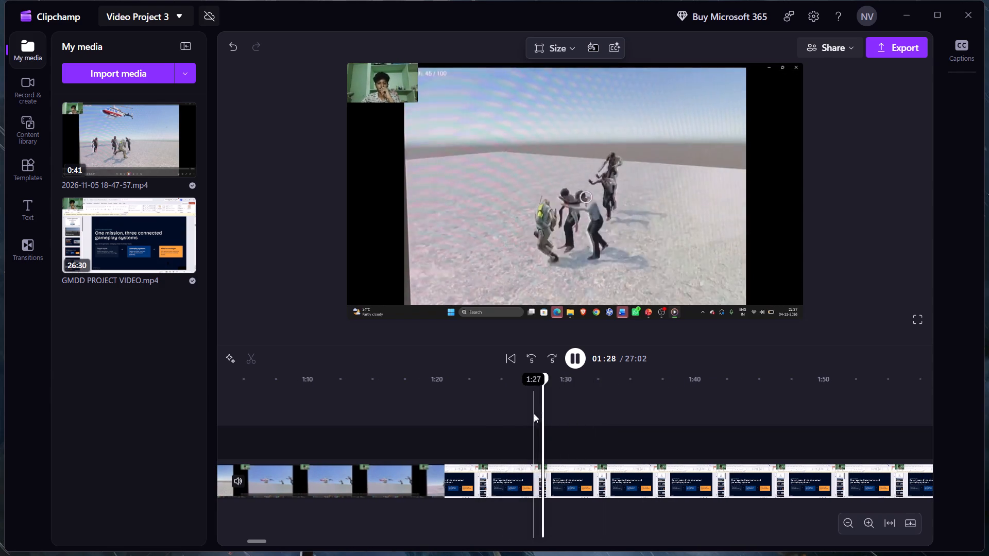
{"action": "scroll", "coordinate": [553, 415], "scroll_direction": "left", "scroll_amount": 2}
{"action": "scroll", "coordinate": [553, 415], "scroll_direction": "right", "scroll_amount": 2}
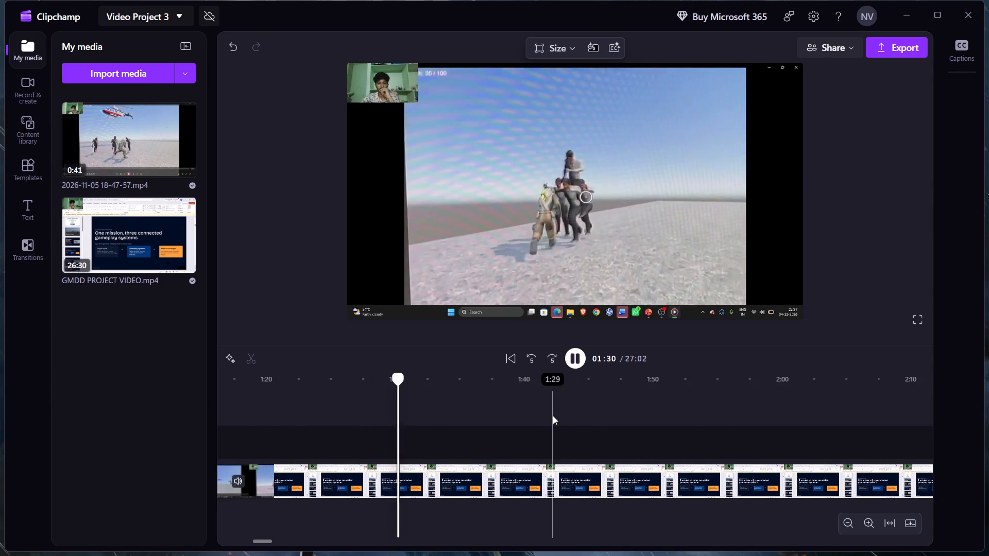
{"action": "scroll", "coordinate": [553, 415], "scroll_direction": "right", "scroll_amount": 1}
{"action": "left_click_drag", "start_coordinate": [415, 480], "coordinate": [524, 471]}
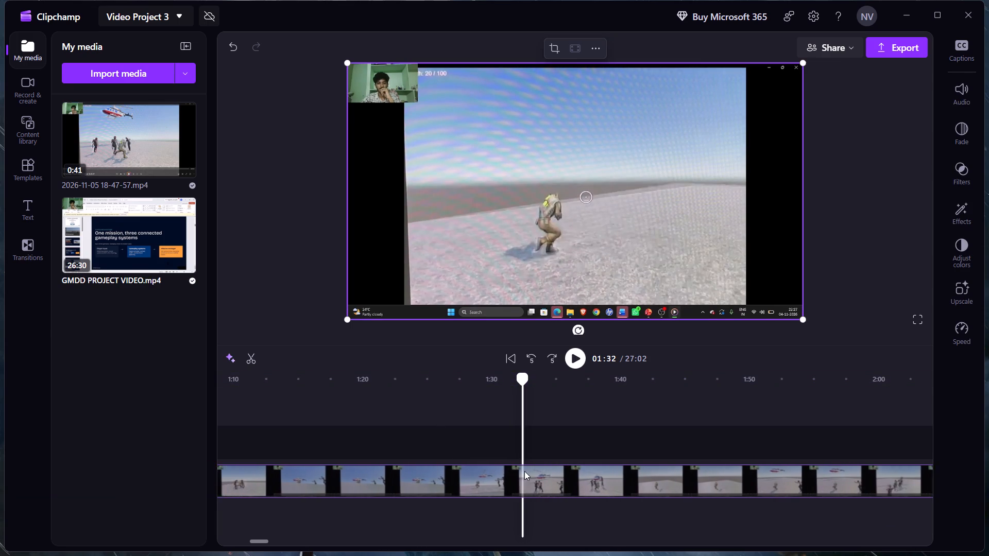
{"action": "left_click_drag", "start_coordinate": [524, 471], "coordinate": [398, 499]}
Extend the end of GMDD PROJECT VIDEO on the timeline to 26m 30s.
{"action": "scroll", "coordinate": [380, 503], "scroll_direction": "right", "scroll_amount": 1}
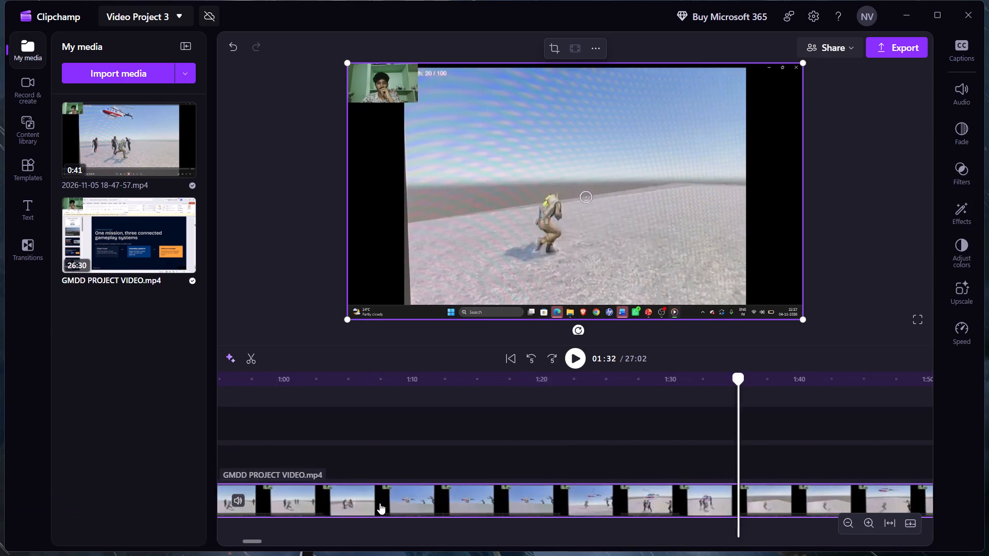
{"action": "scroll", "coordinate": [380, 503], "scroll_direction": "right", "scroll_amount": 1}
{"action": "scroll", "coordinate": [380, 503], "scroll_direction": "left", "scroll_amount": 1}
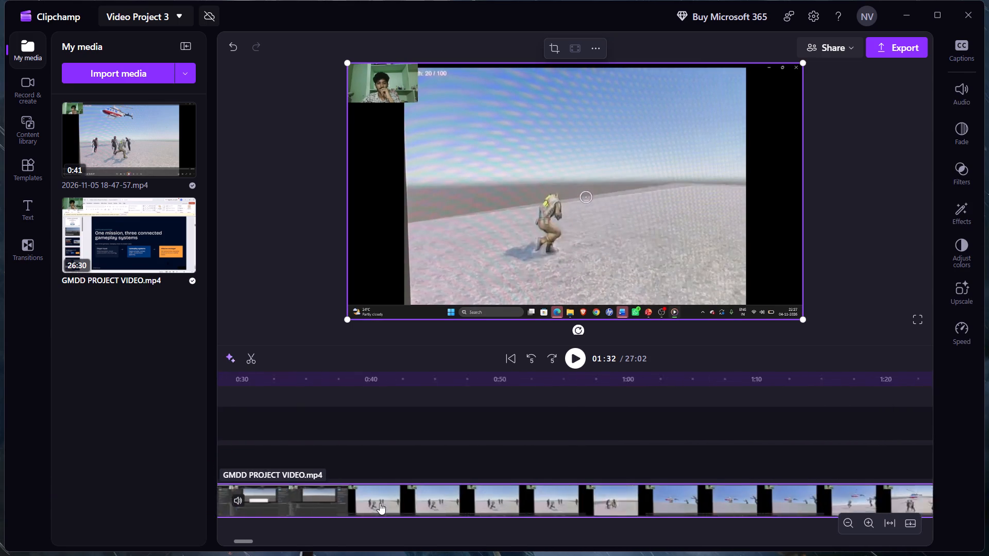
{"action": "scroll", "coordinate": [380, 503], "scroll_direction": "left", "scroll_amount": 2}
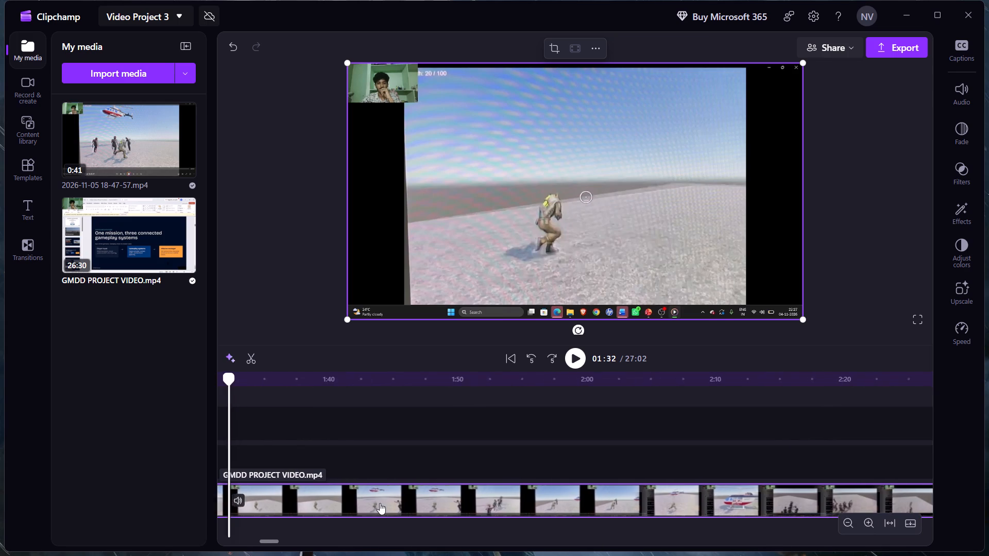
{"action": "scroll", "coordinate": [380, 503], "scroll_direction": "left", "scroll_amount": 3}
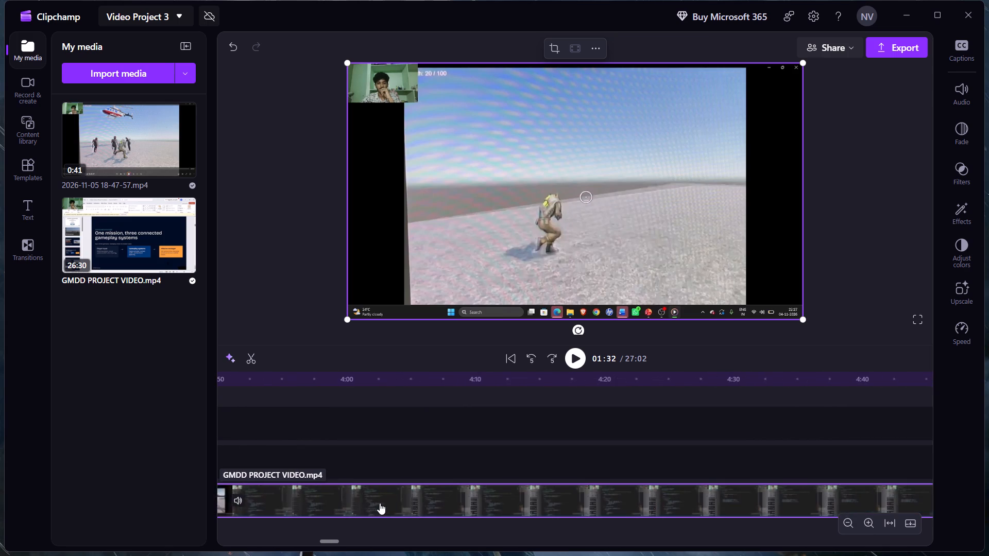
{"action": "scroll", "coordinate": [380, 503], "scroll_direction": "left", "scroll_amount": 2}
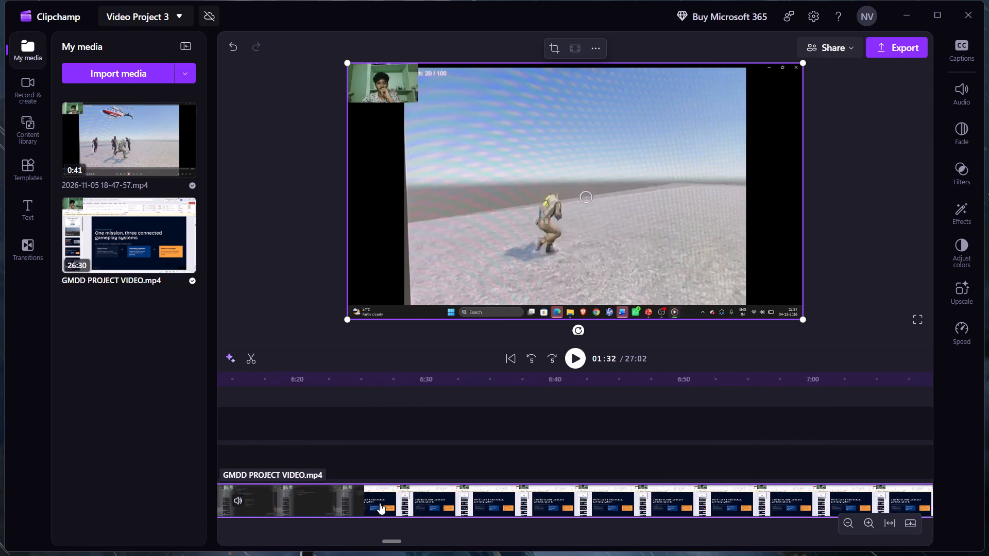
{"action": "scroll", "coordinate": [380, 503], "scroll_direction": "left", "scroll_amount": 1}
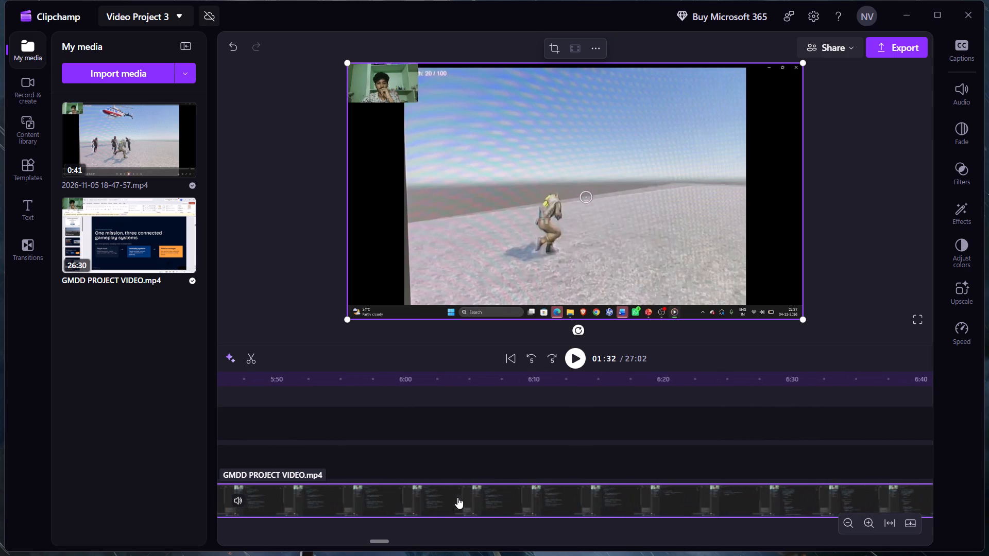
{"action": "scroll", "coordinate": [470, 497], "scroll_direction": "left", "scroll_amount": 2}
{"action": "scroll", "coordinate": [470, 497], "scroll_direction": "down", "scroll_amount": 8, "text": "ctrl"}
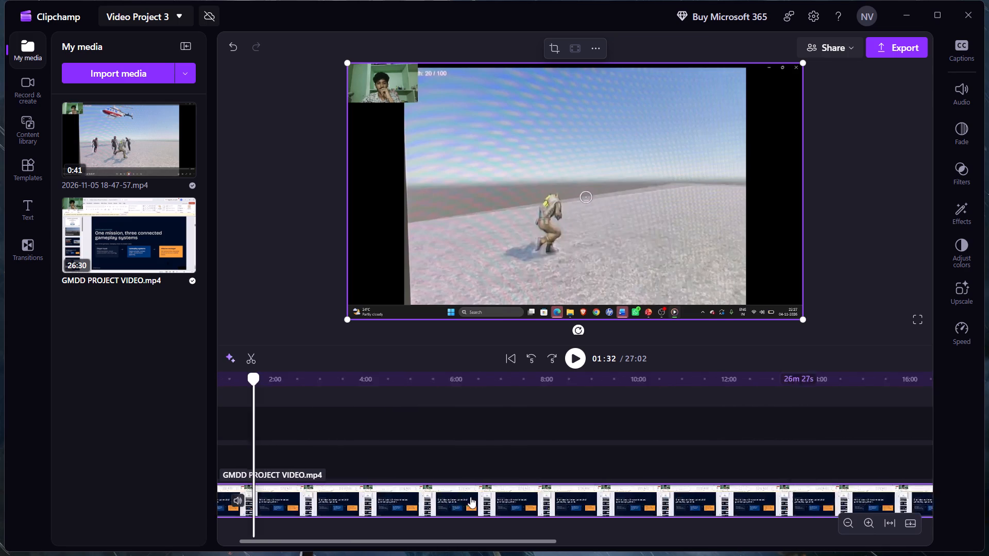
{"action": "scroll", "coordinate": [470, 497], "scroll_direction": "down", "scroll_amount": 4, "text": "ctrl"}
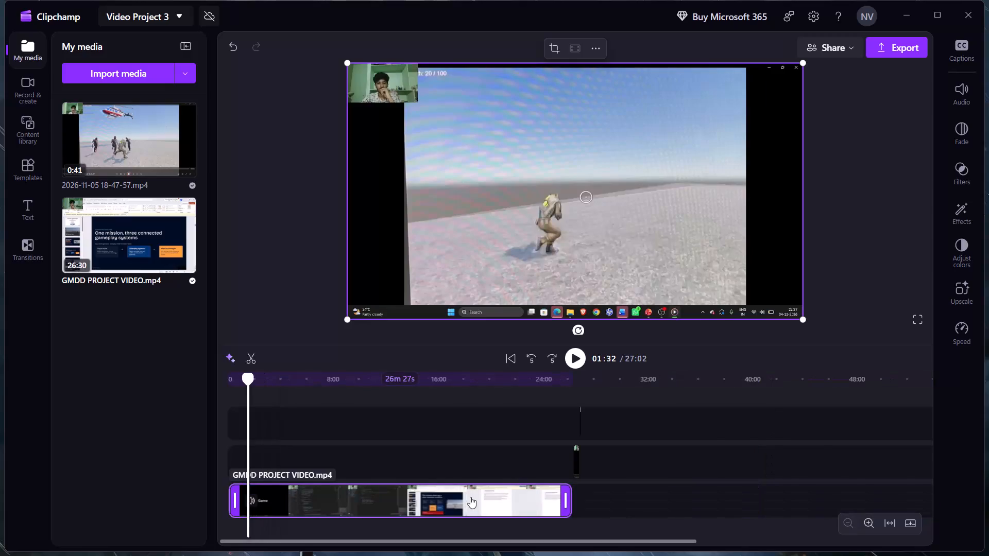
{"action": "left_click_drag", "start_coordinate": [562, 497], "coordinate": [637, 492]}
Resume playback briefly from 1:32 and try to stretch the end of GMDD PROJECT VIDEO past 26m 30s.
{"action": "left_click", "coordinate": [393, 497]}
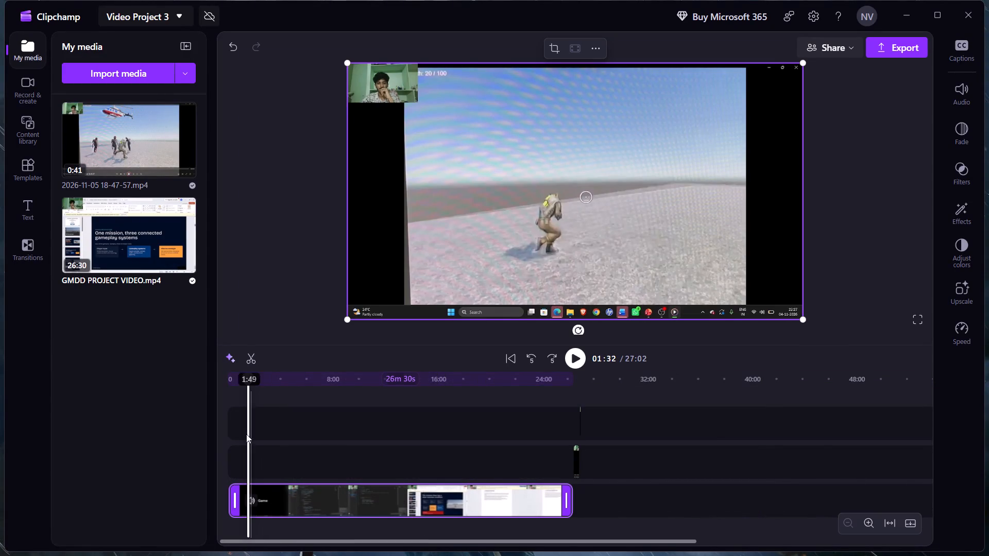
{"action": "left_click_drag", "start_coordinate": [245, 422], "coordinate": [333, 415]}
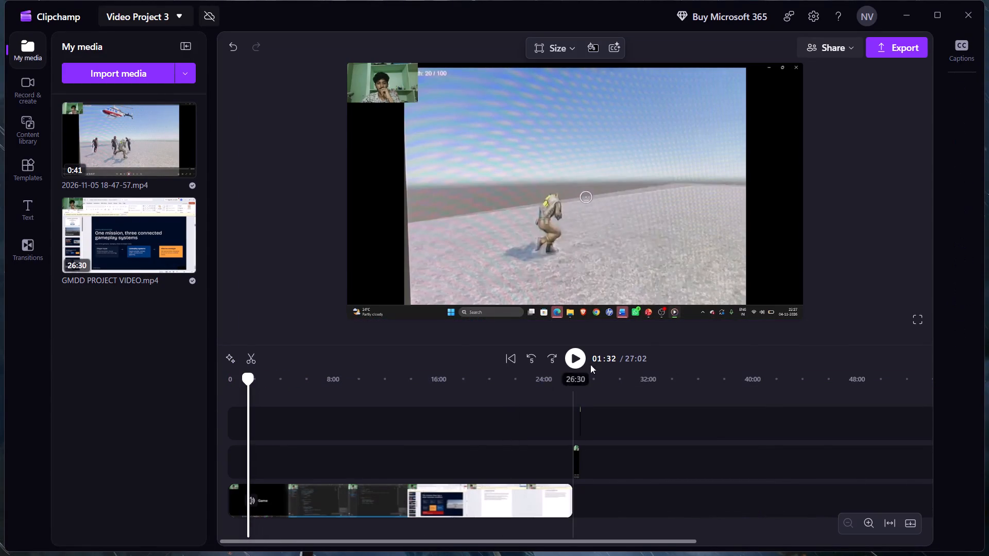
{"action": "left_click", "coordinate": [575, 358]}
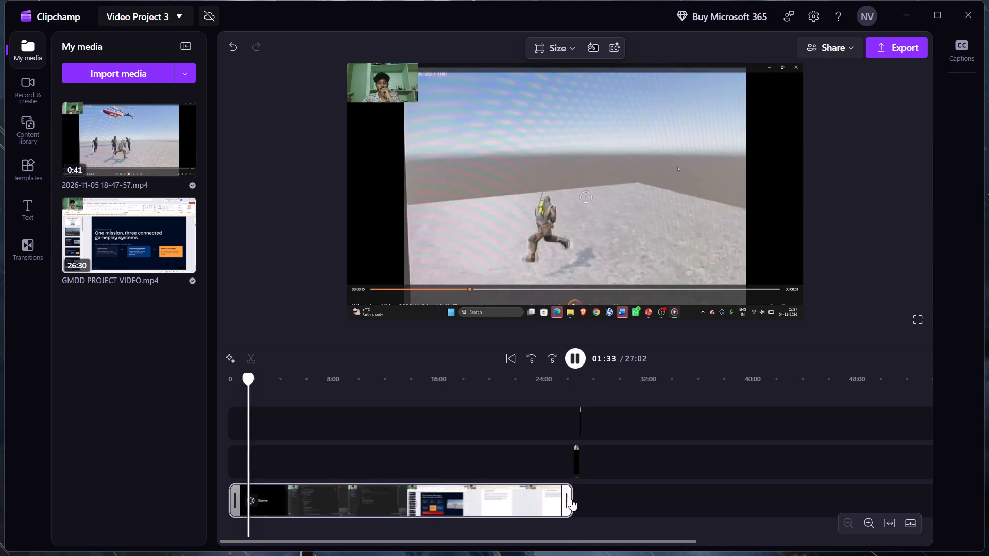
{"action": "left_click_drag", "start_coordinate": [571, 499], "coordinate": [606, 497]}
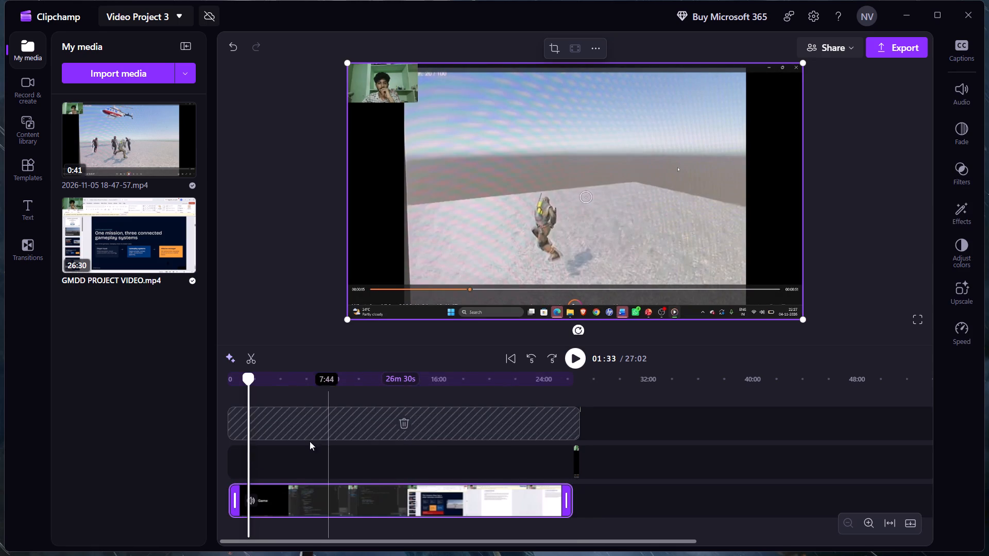
Replay GMDD PROJECT VIDEO from 0:07 and check the gameplay footage and its transition to the code section between about 2:24 and 4:48.
{"action": "scroll", "coordinate": [434, 485], "scroll_direction": "up", "scroll_amount": 4, "text": "ctrl"}
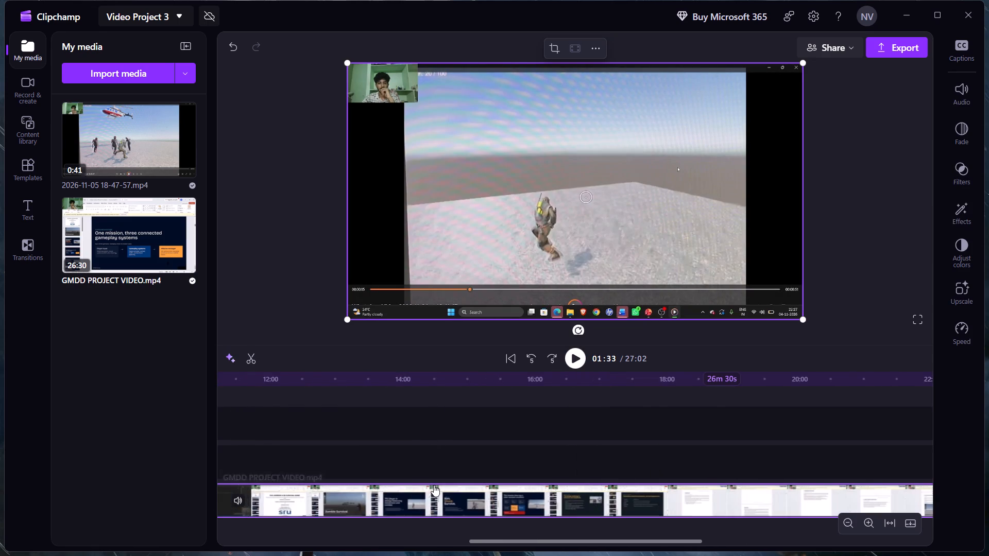
{"action": "scroll", "coordinate": [434, 485], "scroll_direction": "right", "scroll_amount": 7}
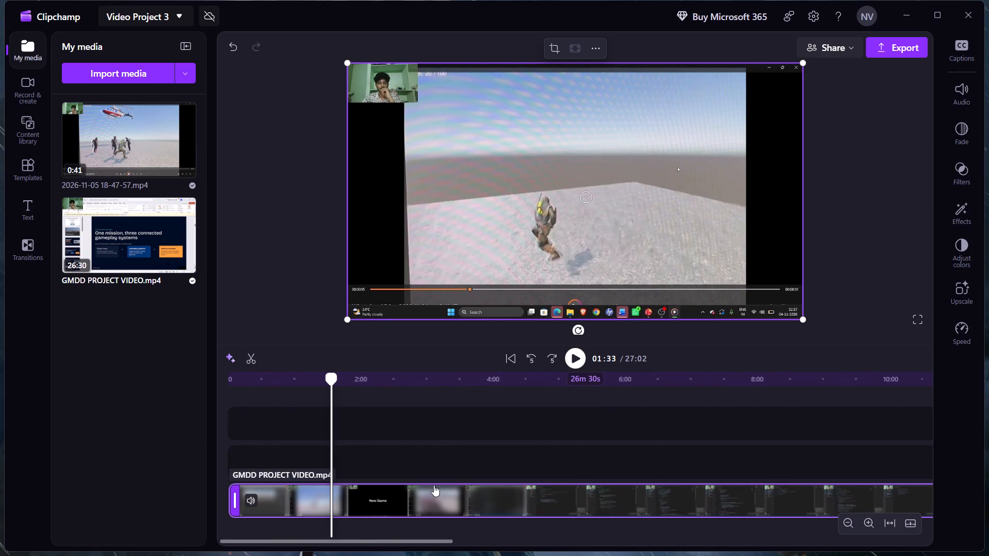
{"action": "left_click", "coordinate": [235, 474]}
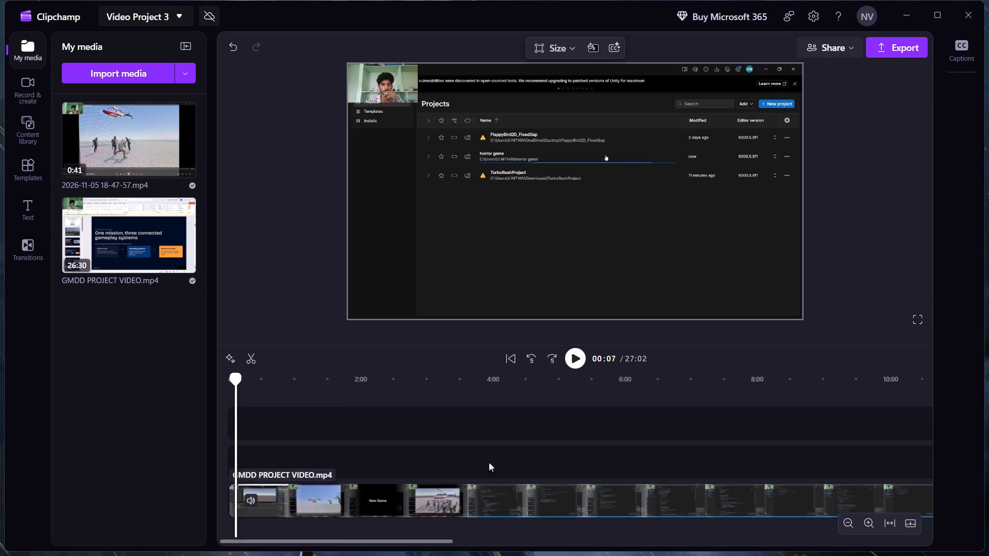
{"action": "left_click", "coordinate": [577, 363]}
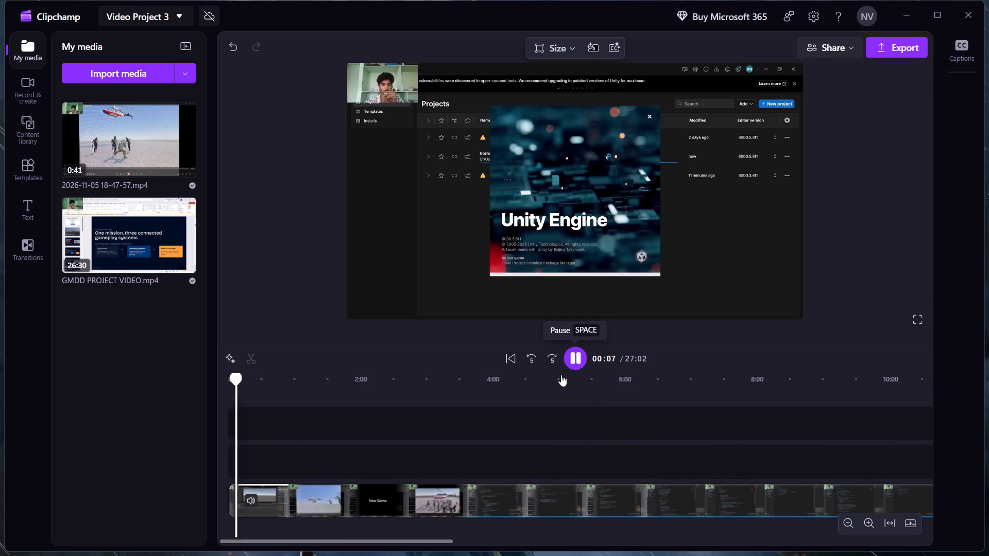
{"action": "left_click", "coordinate": [544, 407]}
{"action": "scroll", "coordinate": [544, 407], "scroll_direction": "left", "scroll_amount": 1}
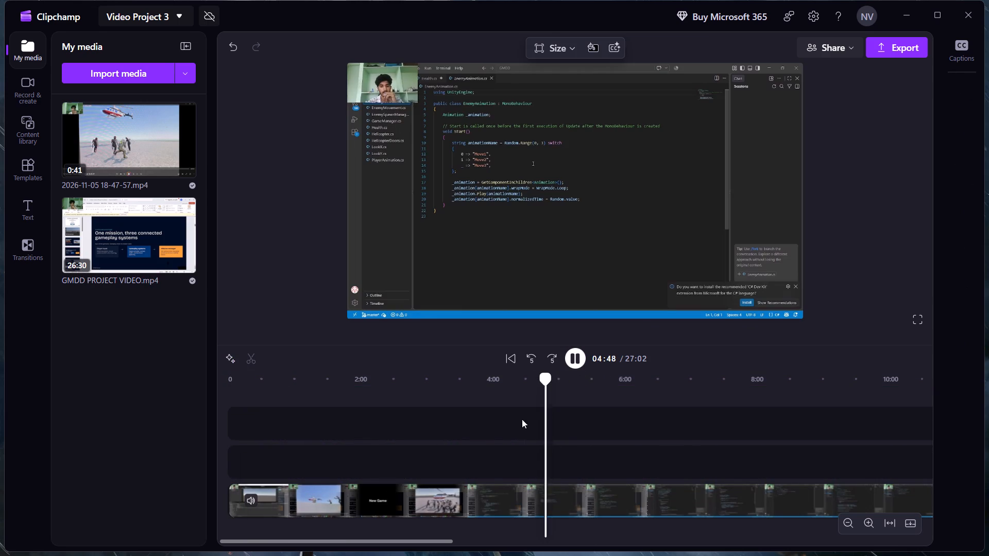
{"action": "left_click", "coordinate": [453, 445]}
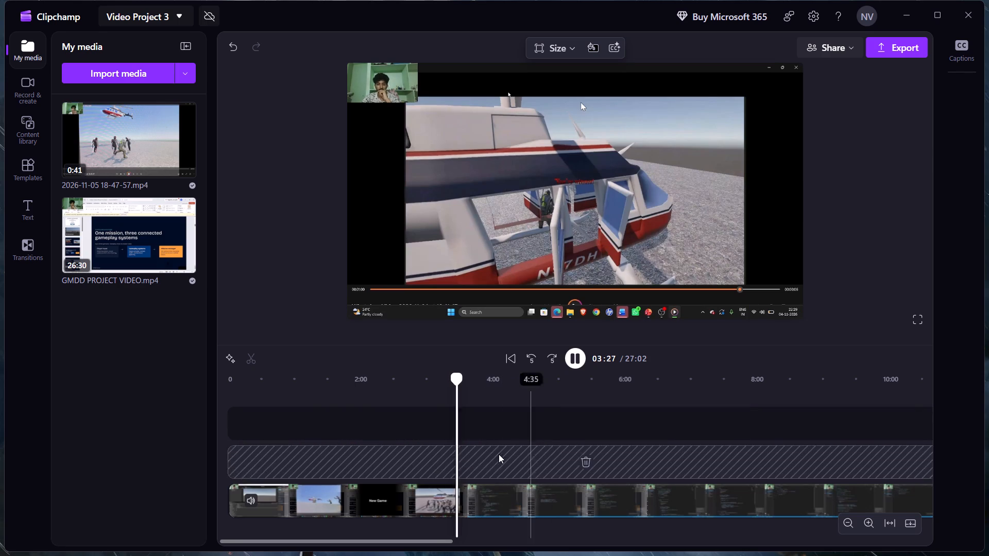
{"action": "left_click", "coordinate": [384, 459]}
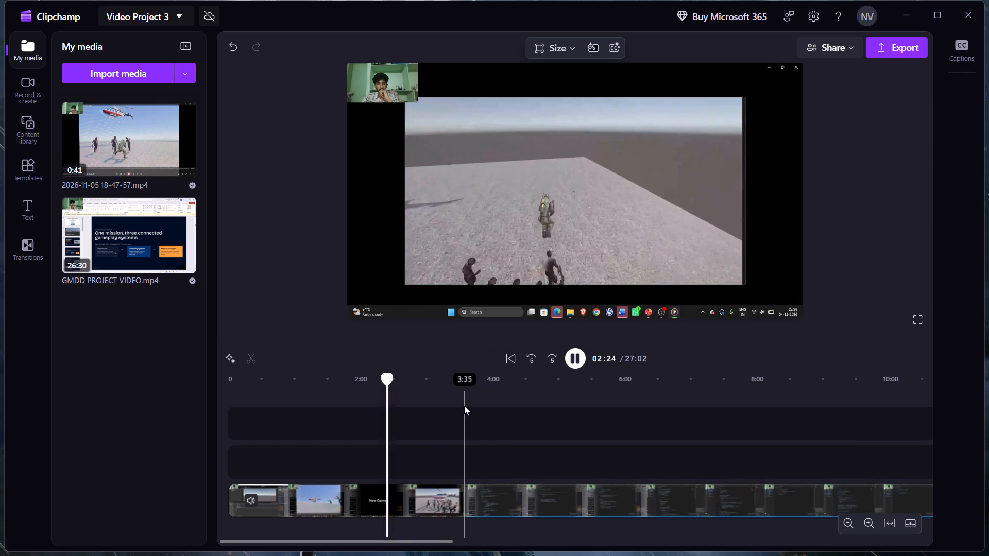
{"action": "left_click", "coordinate": [458, 410]}
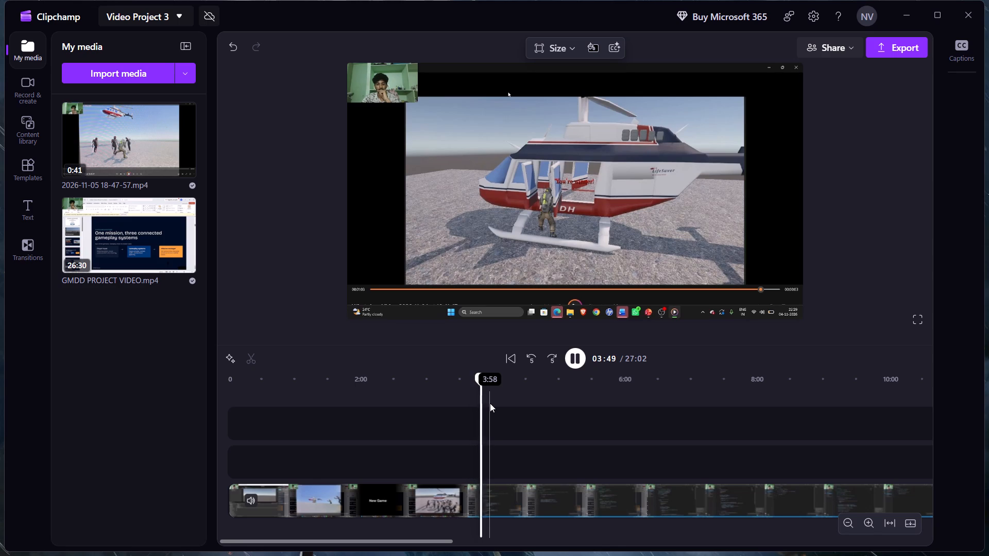
{"action": "left_click", "coordinate": [490, 403]}
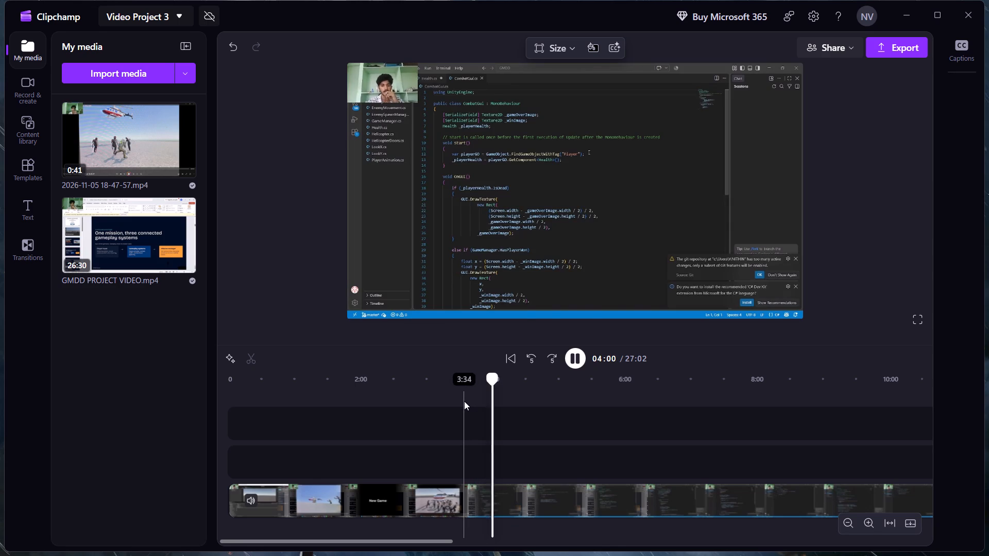
{"action": "left_click", "coordinate": [464, 401]}
{"action": "left_click", "coordinate": [476, 401]}
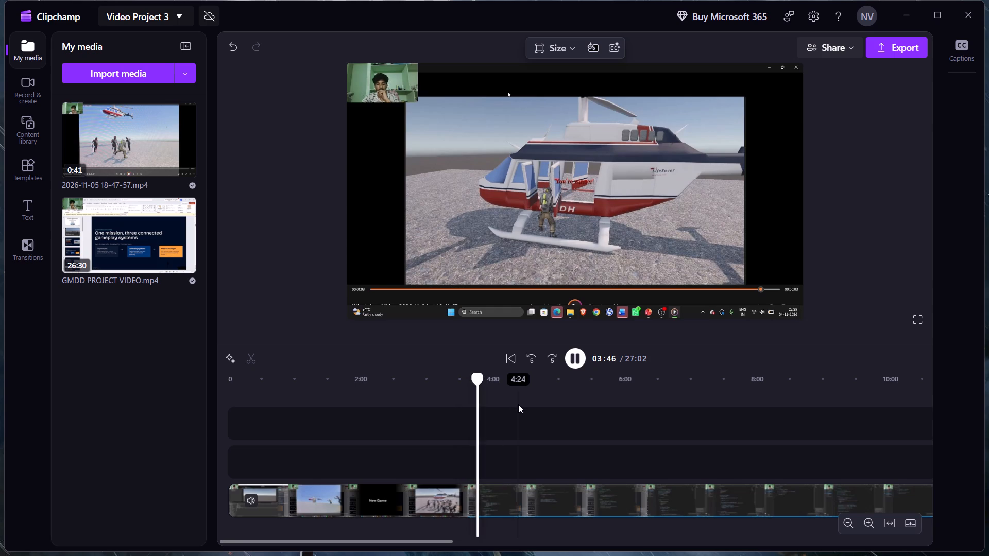
Check the change from the code section to the presentation slides in GMDD PROJECT VIDEO, playing from about 11:36 and 12:06.
{"action": "scroll", "coordinate": [518, 404], "scroll_direction": "left", "scroll_amount": 1}
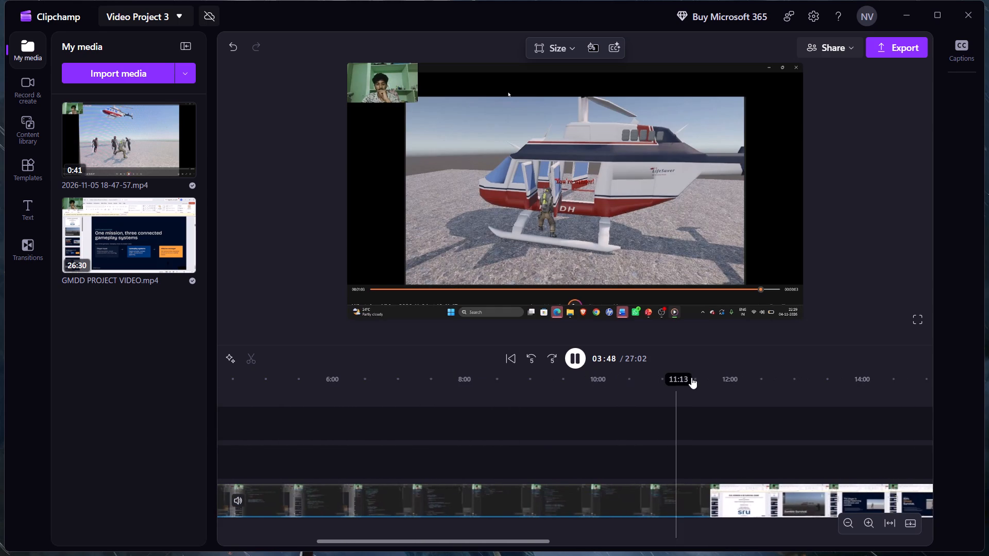
{"action": "left_click", "coordinate": [700, 378]}
{"action": "scroll", "coordinate": [717, 386], "scroll_direction": "left", "scroll_amount": 3}
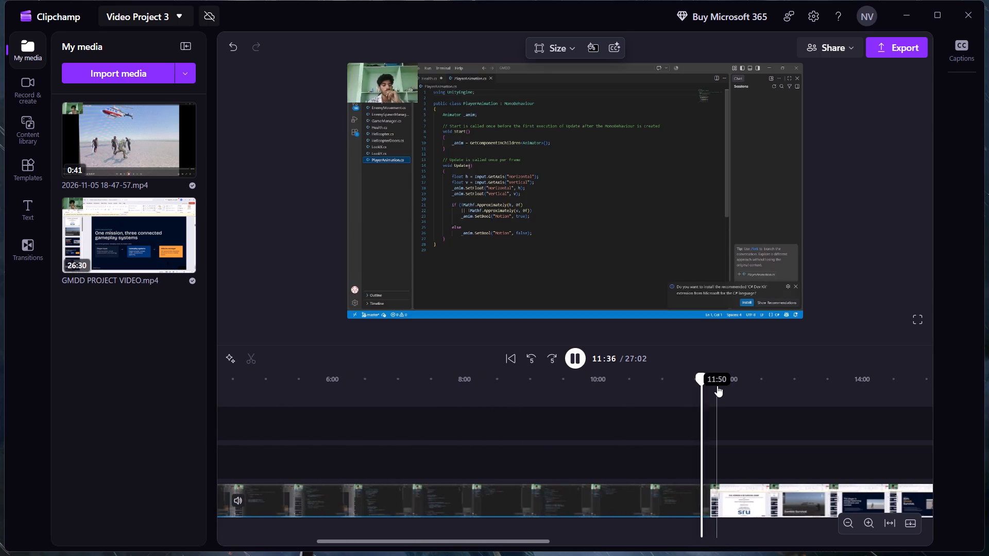
{"action": "scroll", "coordinate": [717, 386], "scroll_direction": "left", "scroll_amount": 2}
{"action": "left_click", "coordinate": [734, 386]}
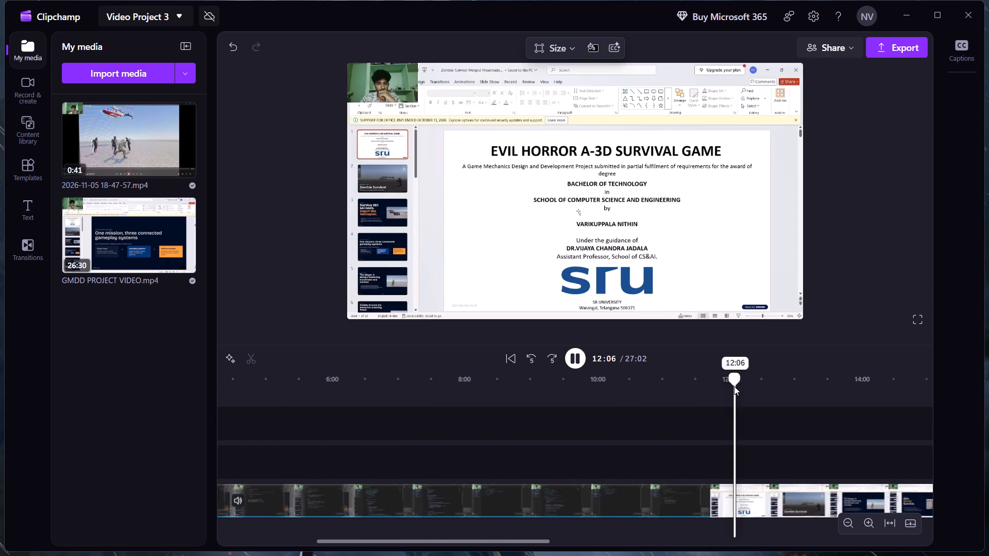
Check the slides in GMDD PROJECT VIDEO from about 13:17 and the change to the written report between about 17:36 and 18:04.
{"action": "scroll", "coordinate": [722, 391], "scroll_direction": "left", "scroll_amount": 2}
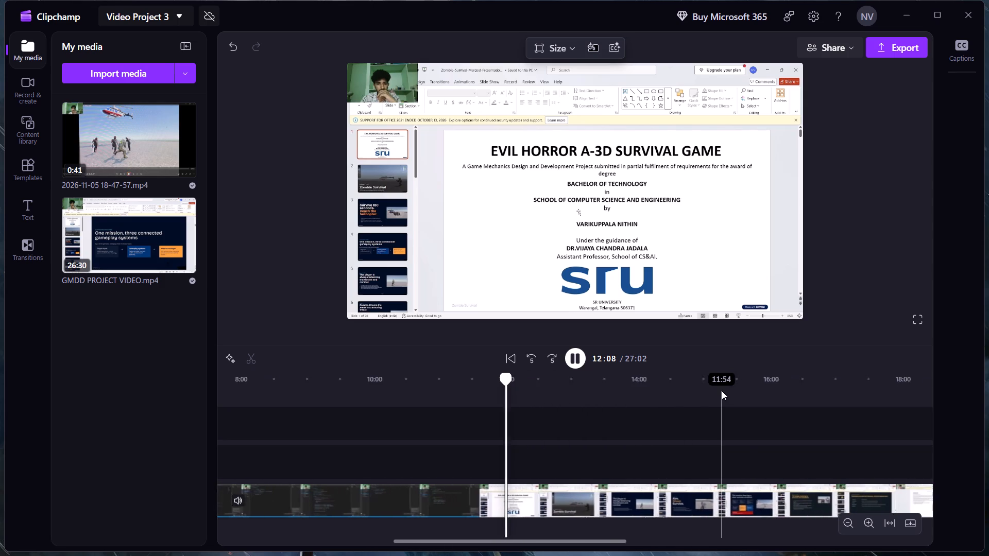
{"action": "left_click", "coordinate": [547, 424]}
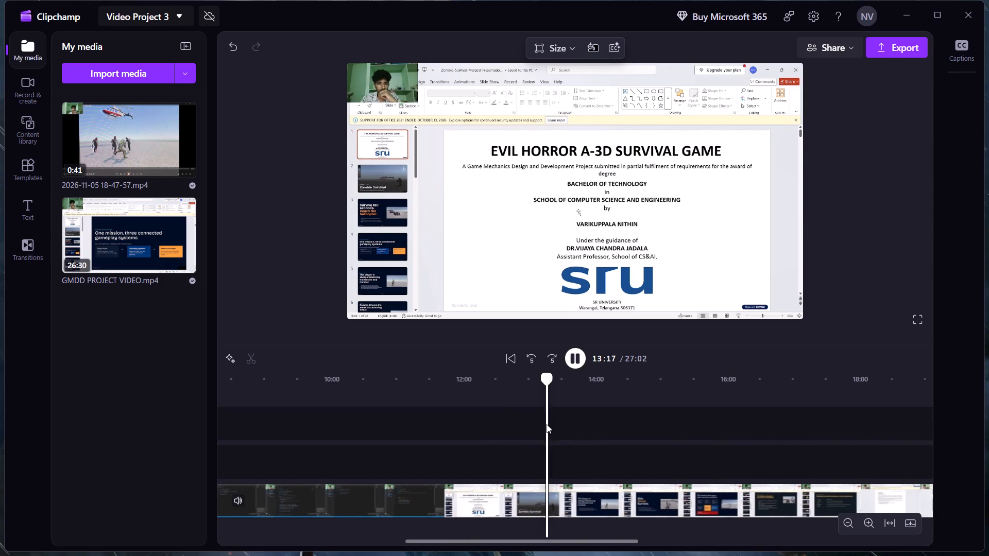
{"action": "scroll", "coordinate": [547, 424], "scroll_direction": "left", "scroll_amount": 2}
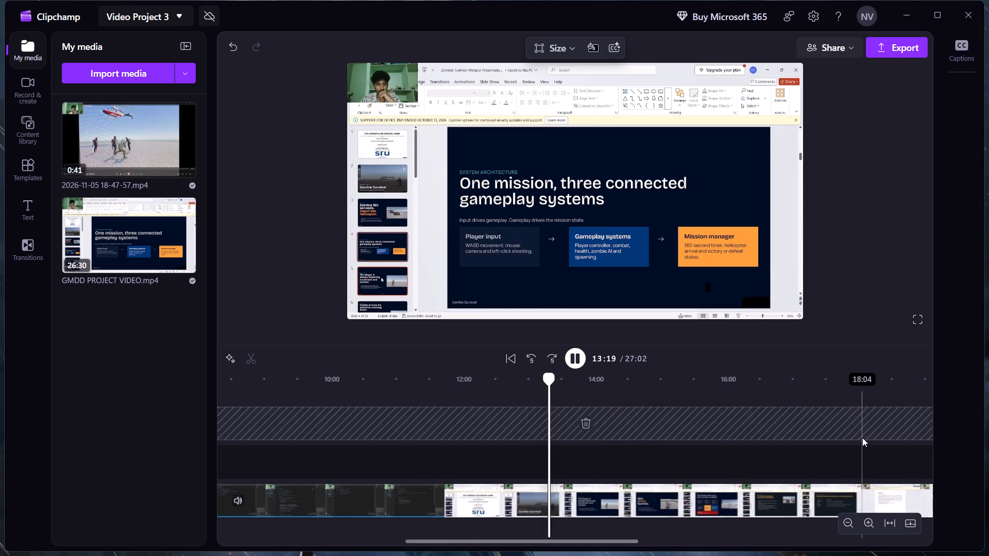
{"action": "left_click", "coordinate": [862, 438]}
{"action": "left_click", "coordinate": [857, 439]}
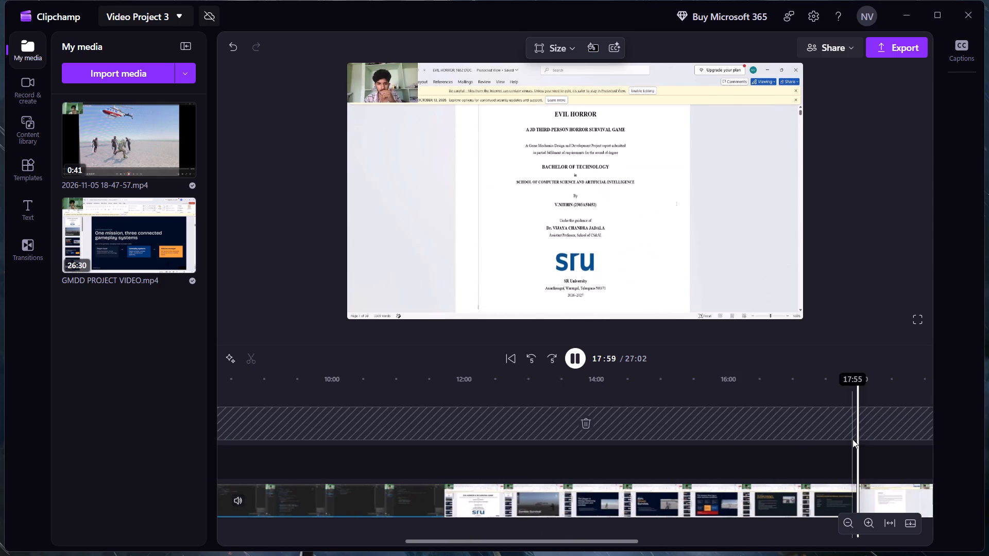
{"action": "left_click", "coordinate": [852, 439]}
{"action": "left_click", "coordinate": [845, 440]}
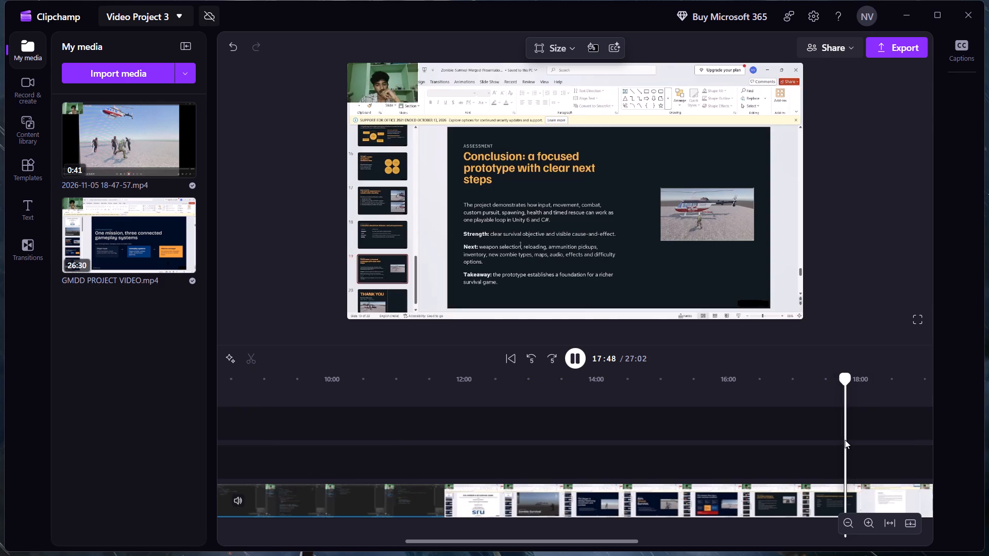
{"action": "scroll", "coordinate": [845, 440], "scroll_direction": "left", "scroll_amount": 1}
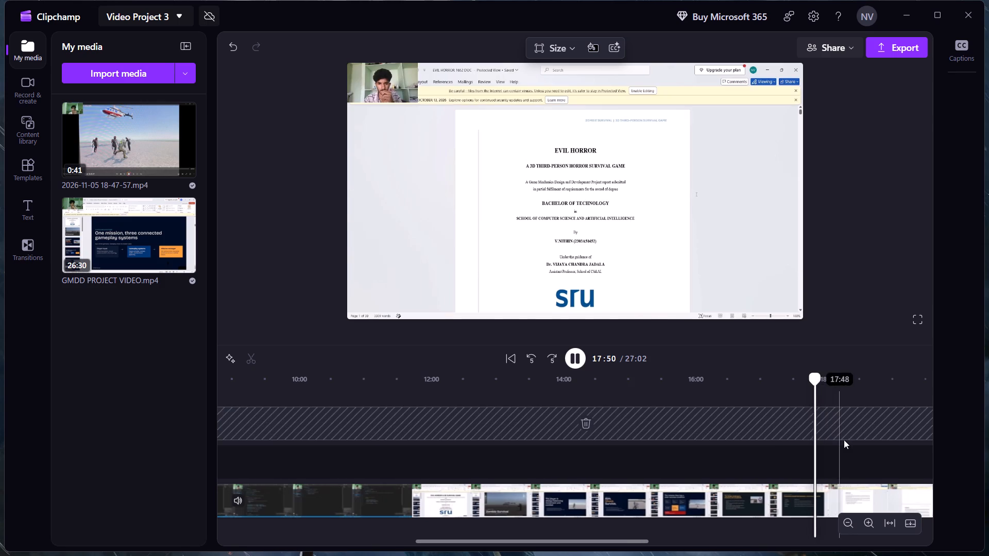
{"action": "left_click", "coordinate": [810, 437]}
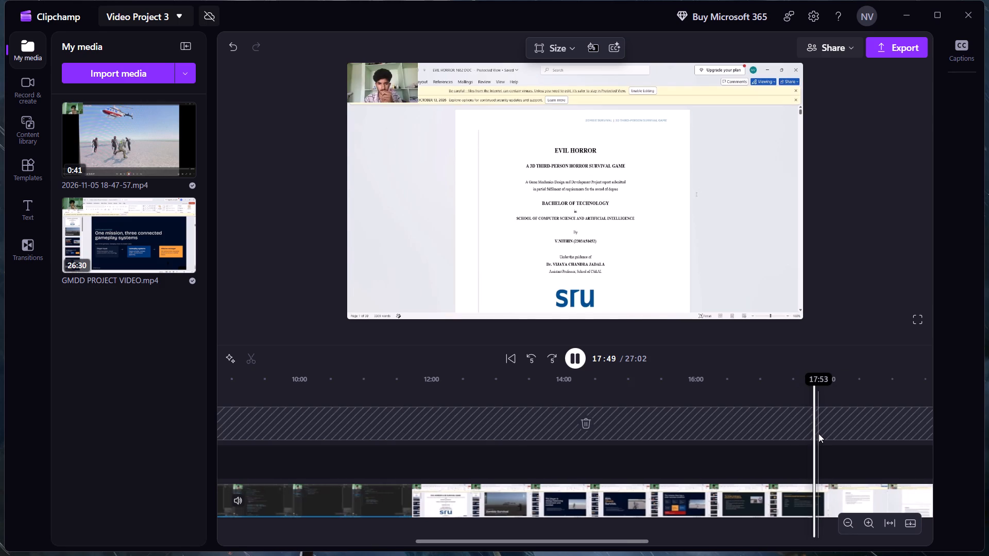
{"action": "left_click", "coordinate": [796, 429]}
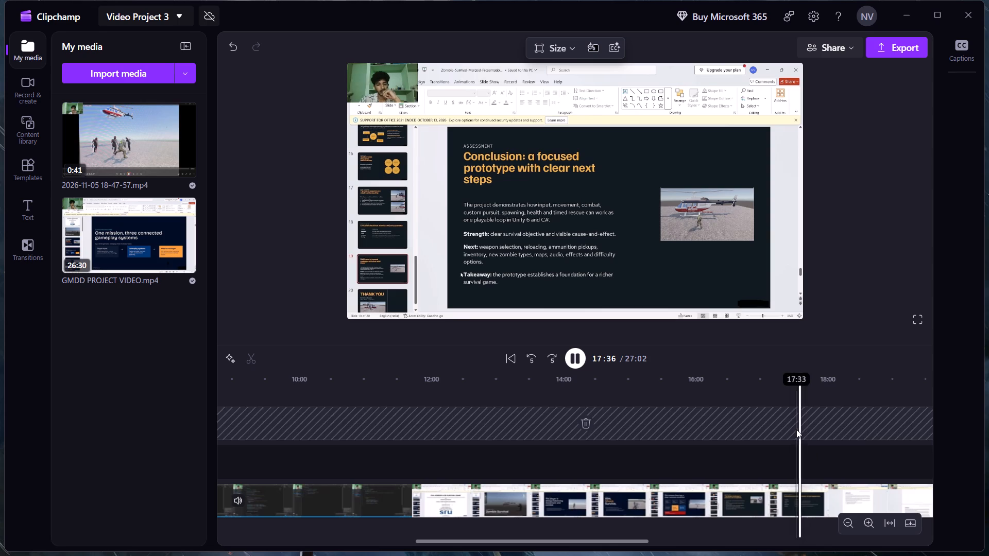
{"action": "scroll", "coordinate": [831, 438], "scroll_direction": "left", "scroll_amount": 1}
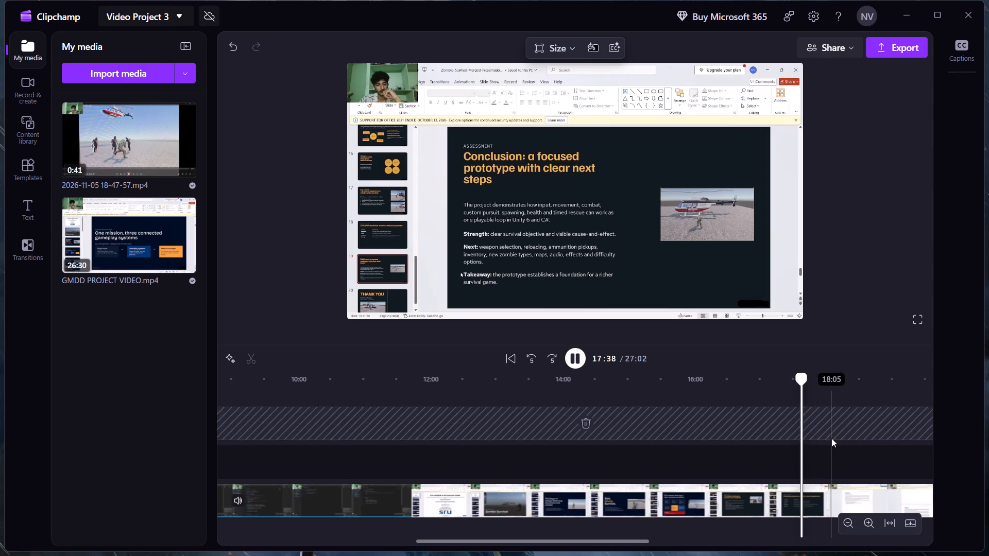
{"action": "scroll", "coordinate": [831, 438], "scroll_direction": "left", "scroll_amount": 3}
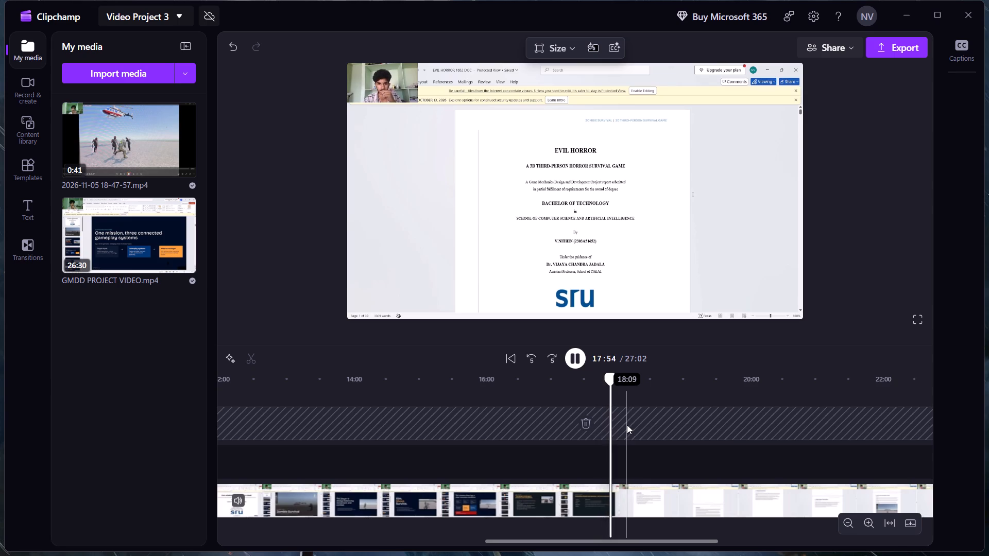
Check the written report section of GMDD PROJECT VIDEO, sampling playback from about 18:09 and between 24:26 and 26:24 near its end.
{"action": "left_click", "coordinate": [626, 425]}
{"action": "scroll", "coordinate": [626, 425], "scroll_direction": "left", "scroll_amount": 2}
{"action": "right_click", "coordinate": [653, 418]}
{"action": "left_click", "coordinate": [653, 418]}
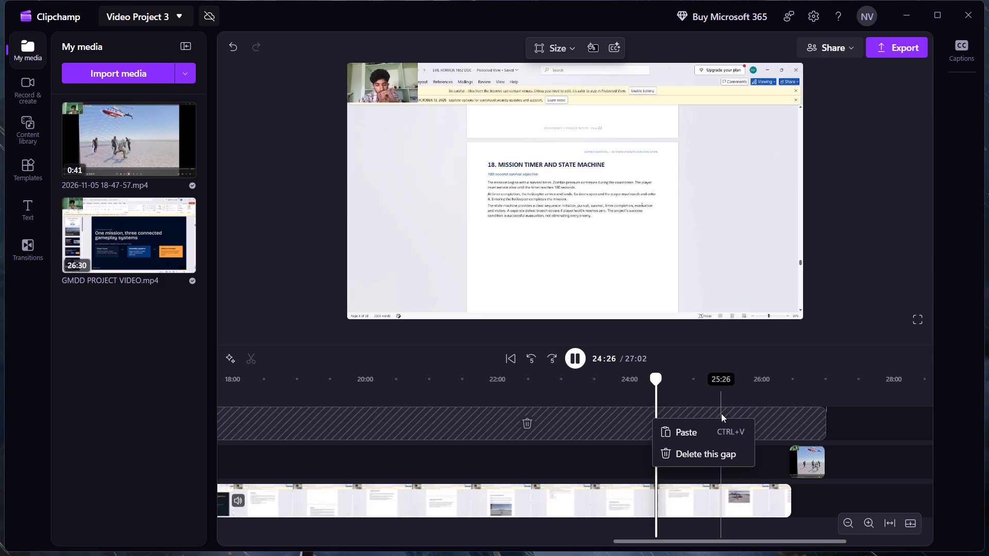
{"action": "left_click", "coordinate": [719, 413]}
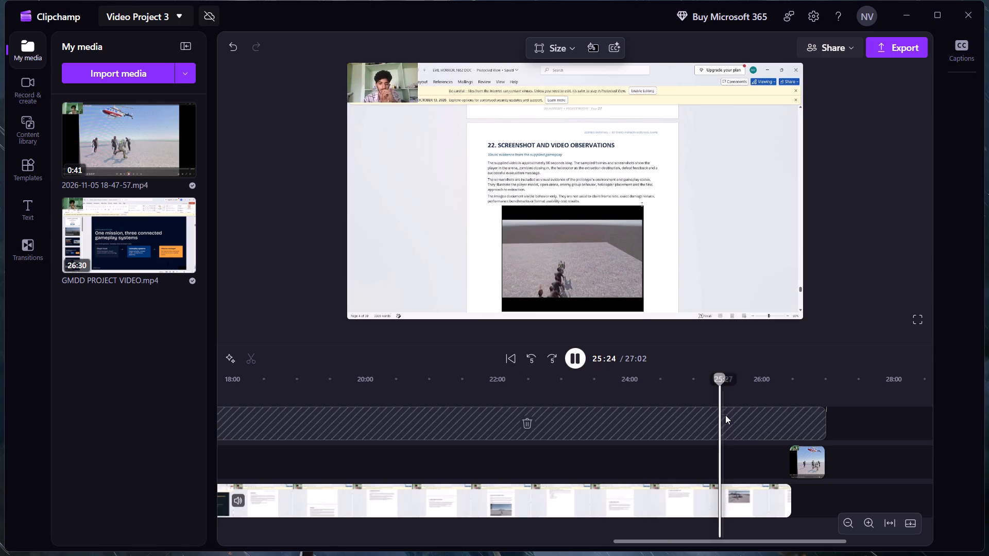
{"action": "left_click", "coordinate": [752, 428]}
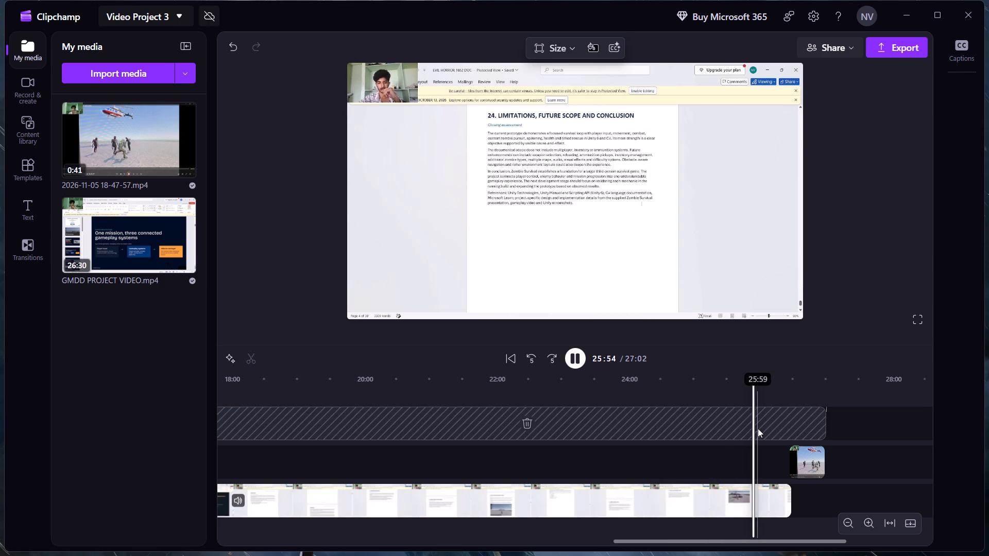
{"action": "left_click", "coordinate": [758, 428]}
{"action": "left_click", "coordinate": [766, 428]}
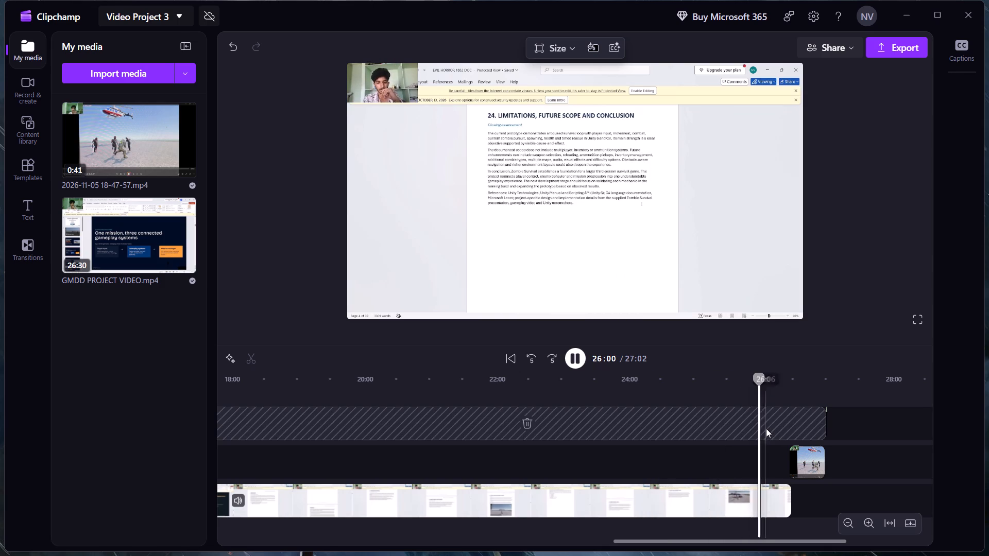
{"action": "left_click", "coordinate": [770, 429]}
{"action": "left_click", "coordinate": [775, 431]}
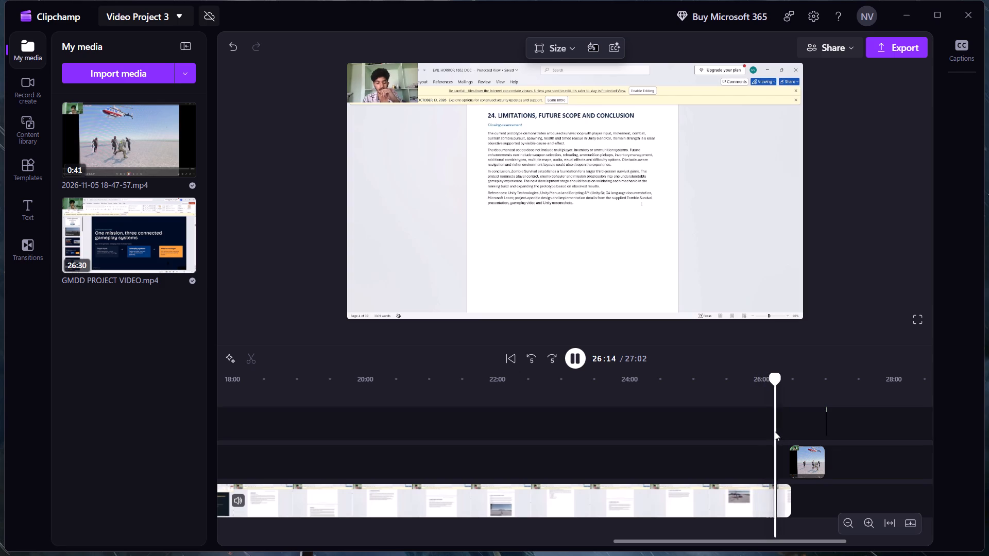
{"action": "left_click", "coordinate": [782, 435]}
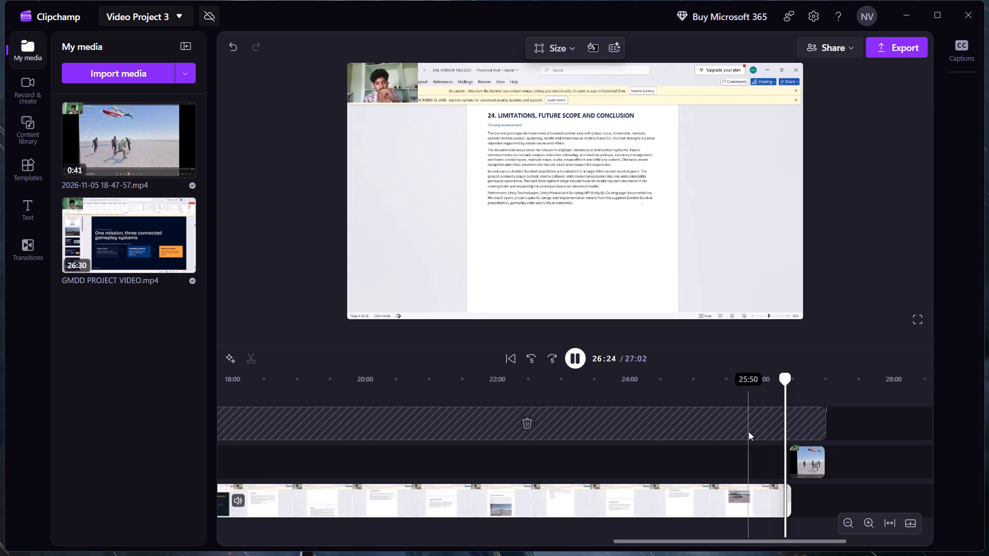
{"action": "left_click_drag", "start_coordinate": [809, 461], "coordinate": [810, 494]}
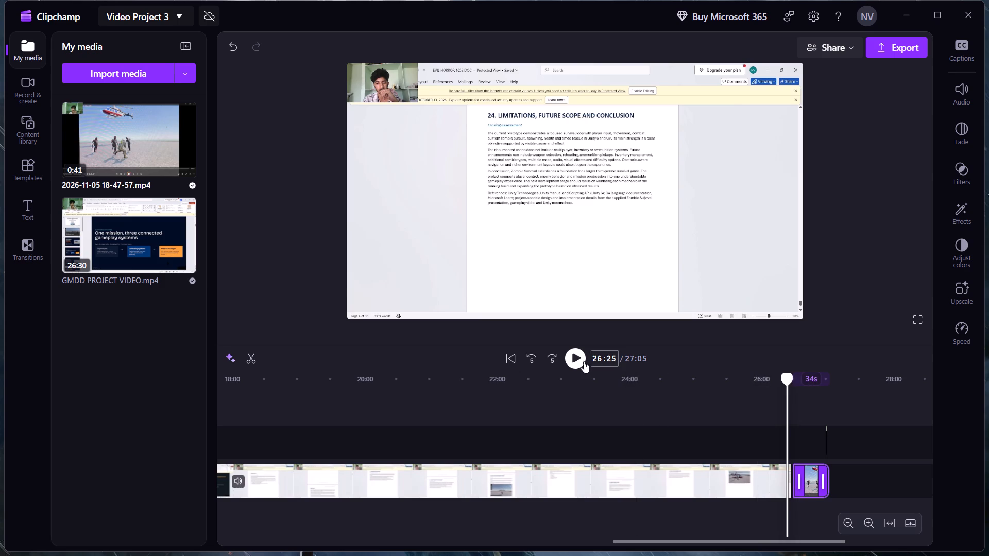
Play the join between the two clips from 26:25 and look over the start of the timeline.
{"action": "left_click", "coordinate": [584, 361]}
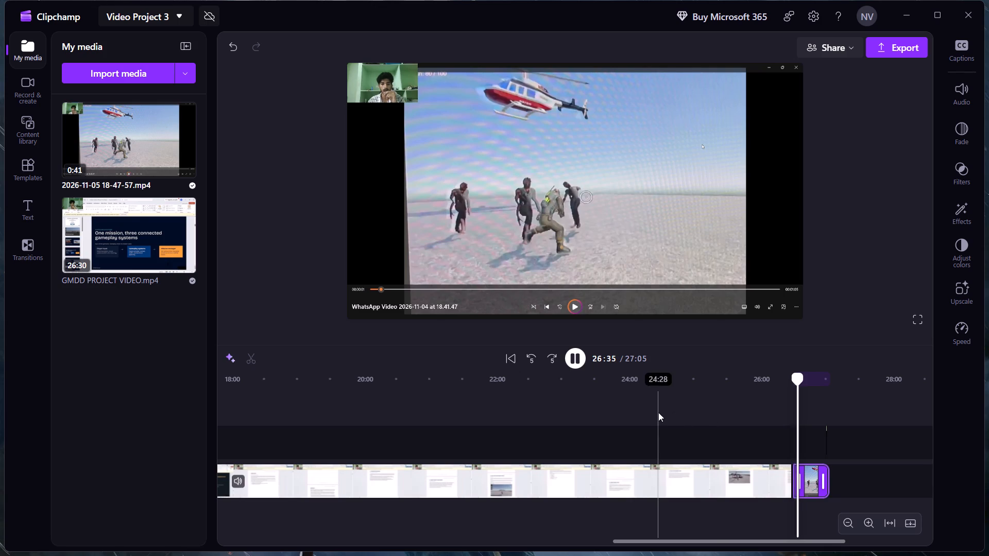
{"action": "scroll", "coordinate": [613, 443], "scroll_direction": "right", "scroll_amount": 10}
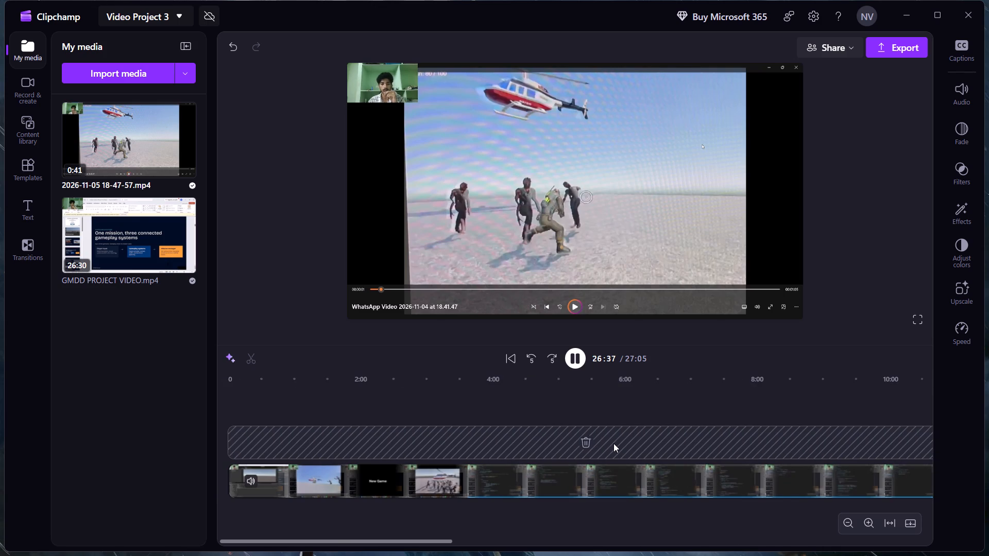
{"action": "scroll", "coordinate": [613, 443], "scroll_direction": "right", "scroll_amount": 4}
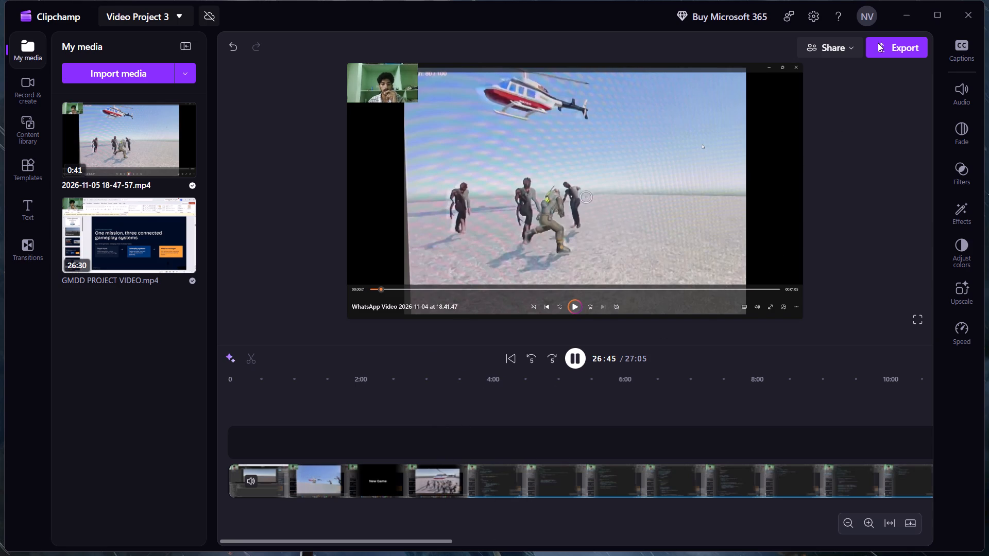
Open the video export settings and choose 720p quality.
{"action": "left_click", "coordinate": [892, 43]}
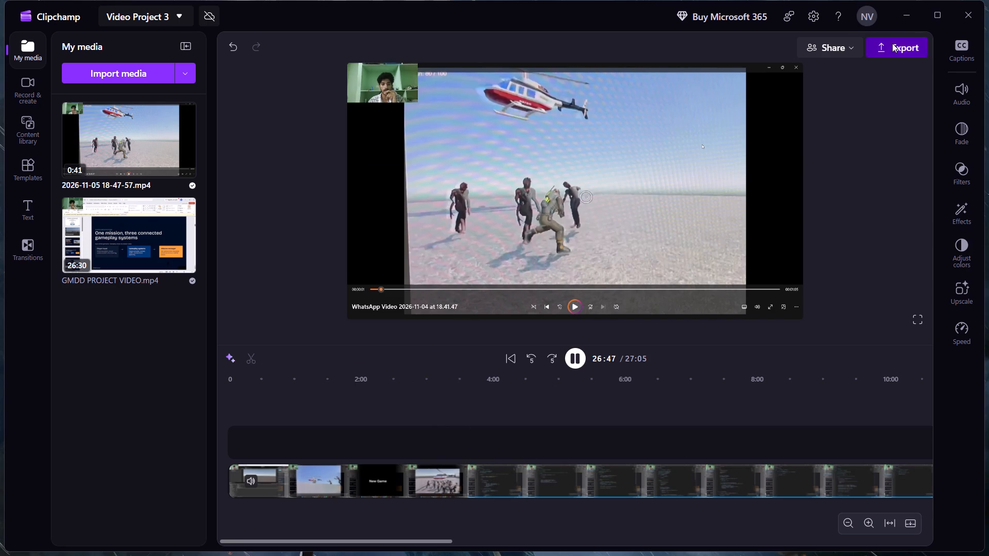
{"action": "left_click", "coordinate": [424, 329]}
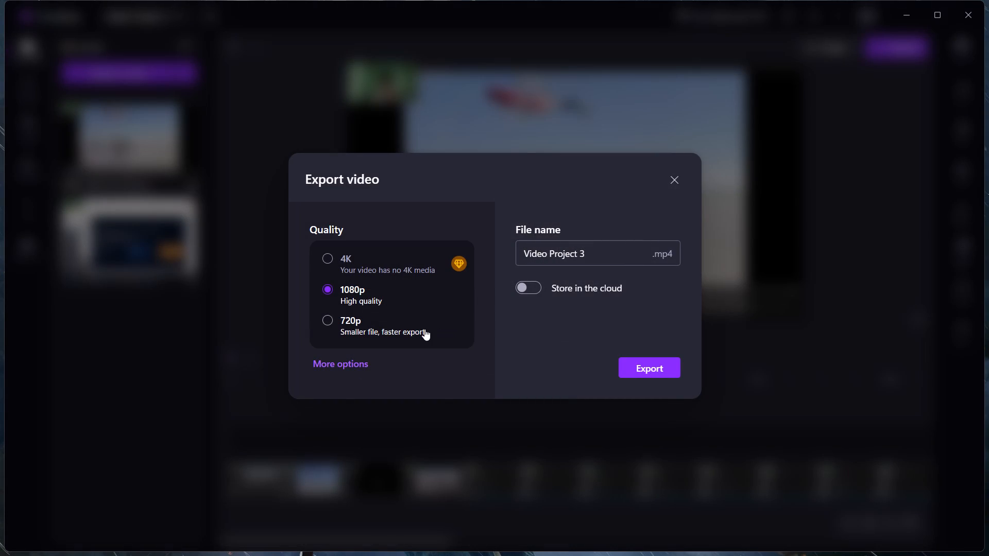
Name the output file "GMDD video" and start the export.
{"action": "left_click", "coordinate": [588, 255]}
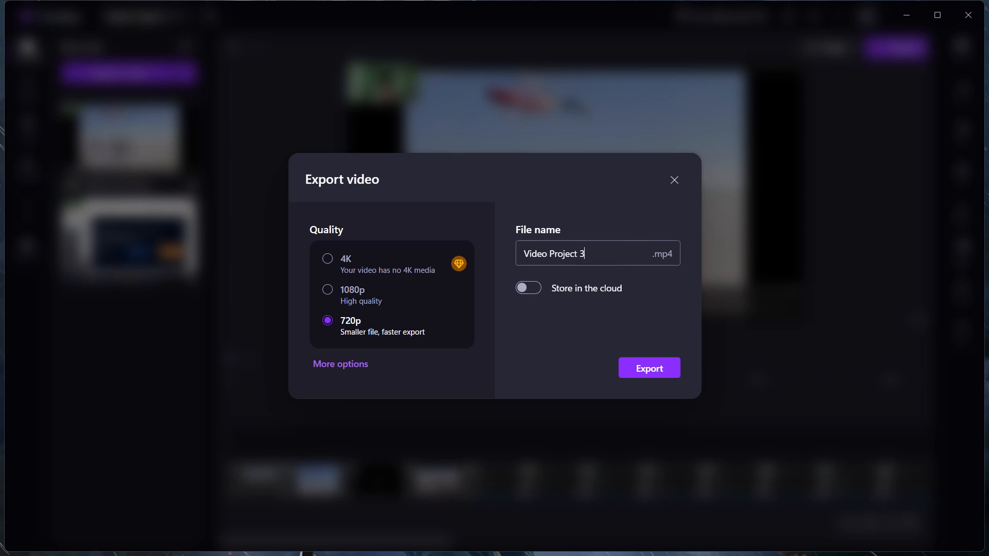
{"action": "key", "text": "BackSpace"}
{"action": "key", "text": "BackSpace"}
{"action": "key", "text": "BackSpace"}
{"action": "key", "text": "BackSpace"}
{"action": "key", "text": "BackSpace"}
{"action": "key", "text": "BackSpace"}
{"action": "key", "text": "BackSpace"}
{"action": "key", "text": "BackSpace"}
{"action": "key", "text": "BackSpace"}
{"action": "key", "text": "BackSpace"}
{"action": "key", "text": "BackSpace"}
{"action": "key", "text": "BackSpace"}
{"action": "key", "text": "BackSpace"}
{"action": "key", "text": "BackSpace"}
{"action": "key", "text": "BackSpace"}
{"action": "key", "text": "BackSpace"}
{"action": "key", "text": "BackSpace"}
{"action": "key", "text": "BackSpace"}
{"action": "key", "text": "BackSpace"}
{"action": "key", "text": "BackSpace"}
{"action": "key", "text": "BackSpace"}
{"action": "key", "text": "BackSpace"}
{"action": "key", "text": "BackSpace"}
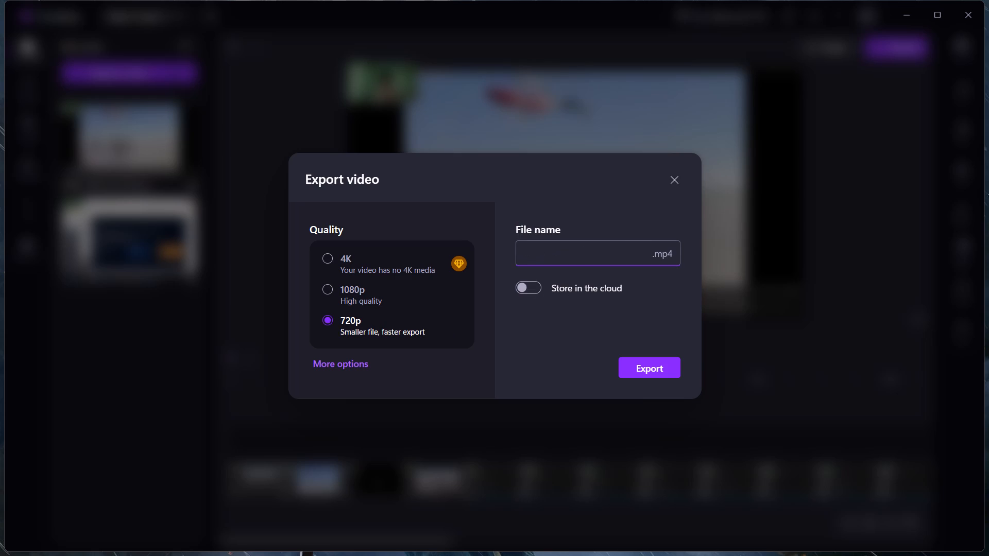
{"action": "type", "text": "GMDD"}
{"action": "key", "text": "space"}
{"action": "key", "text": "p"}
{"action": "key", "text": "BackSpace"}
{"action": "type", "text": "video"}
{"action": "key", "text": "Return"}
{"action": "left_click", "coordinate": [642, 363]}
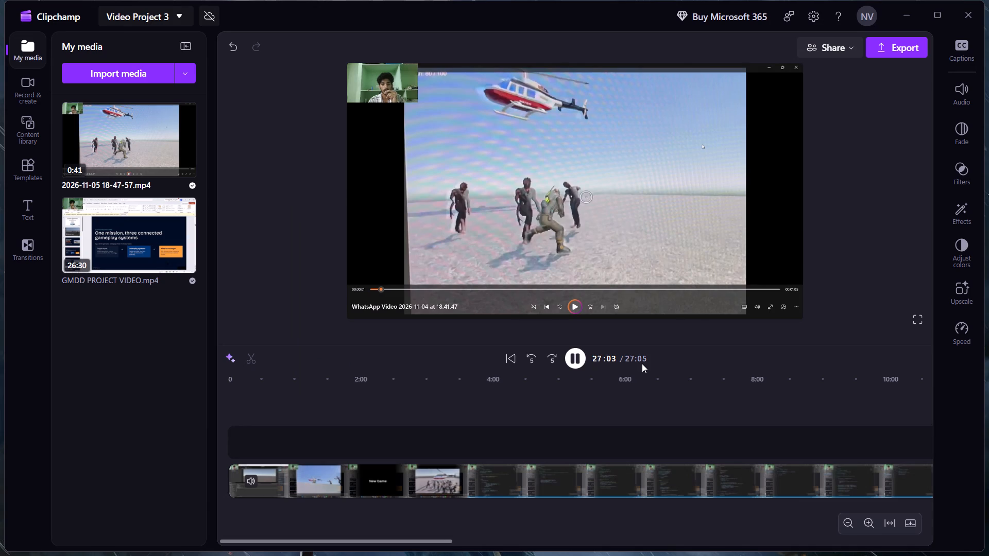
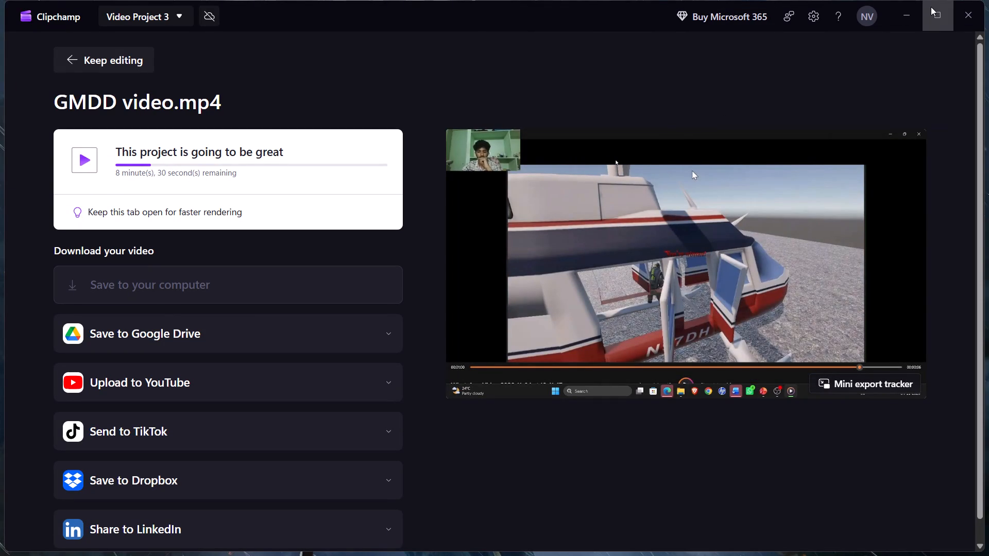
Minimize the Clipchamp window to the desktop, leaving the video export running.
{"action": "left_click", "coordinate": [917, 13]}
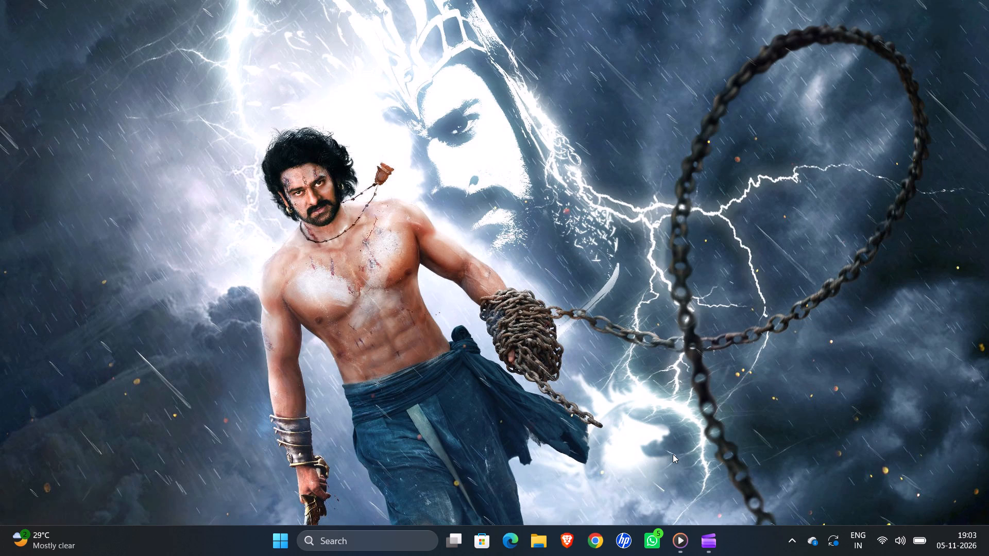